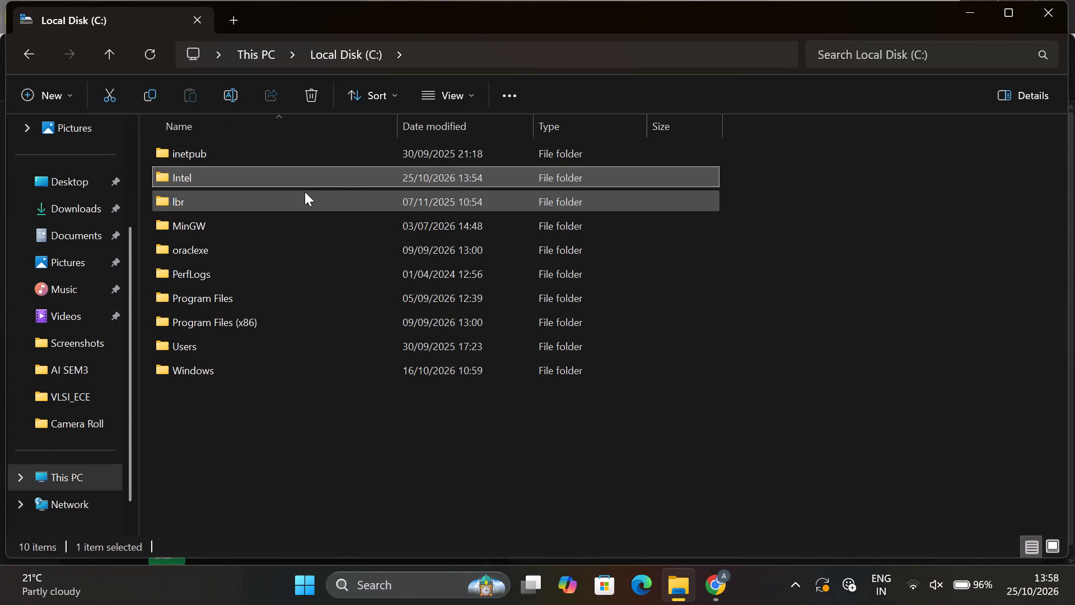
Open the presentation SIH2026-IDEA-Presentation-Format (1).pptx from the Downloads folder in PowerPoint.
{"action": "double_click", "coordinate": [97, 211]}
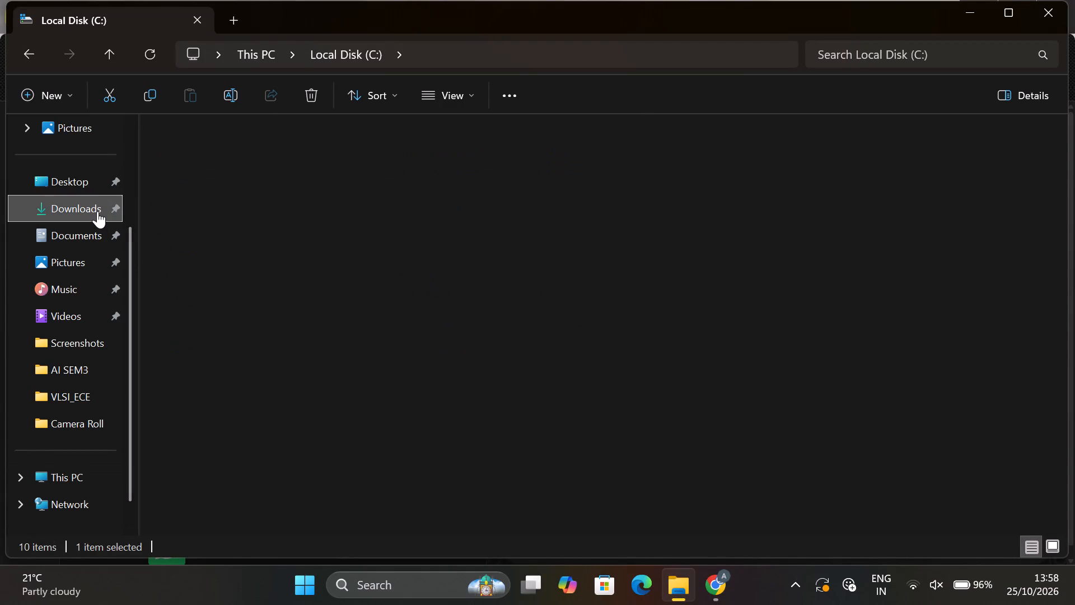
{"action": "double_click", "coordinate": [211, 174]}
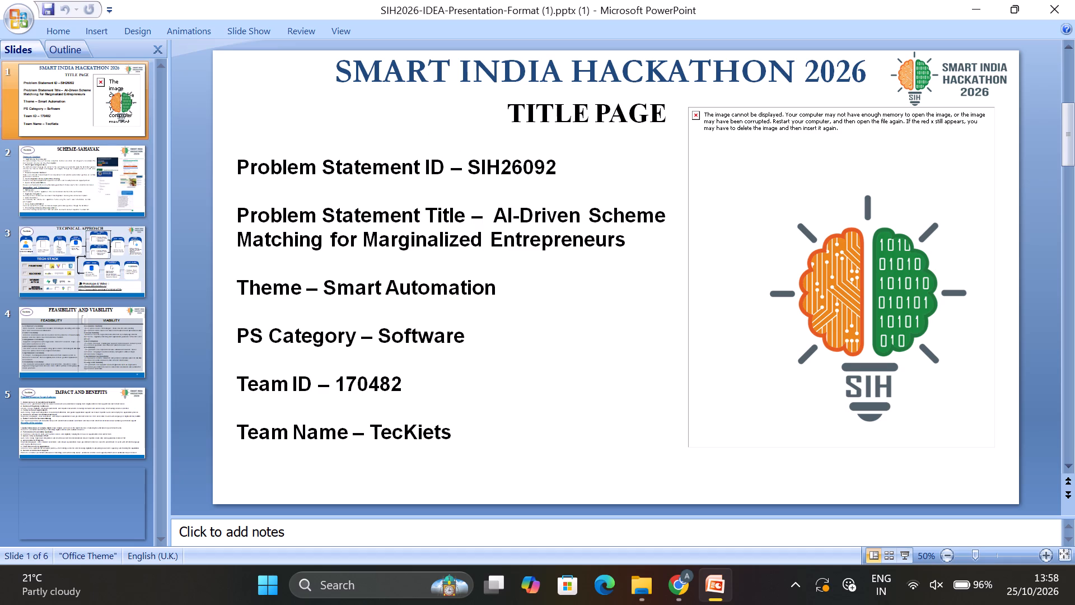
Cut the Smart India Hackathon 2026 logo from the SCHEME-SAHAYAK slide.
{"action": "left_click", "coordinate": [46, 195]}
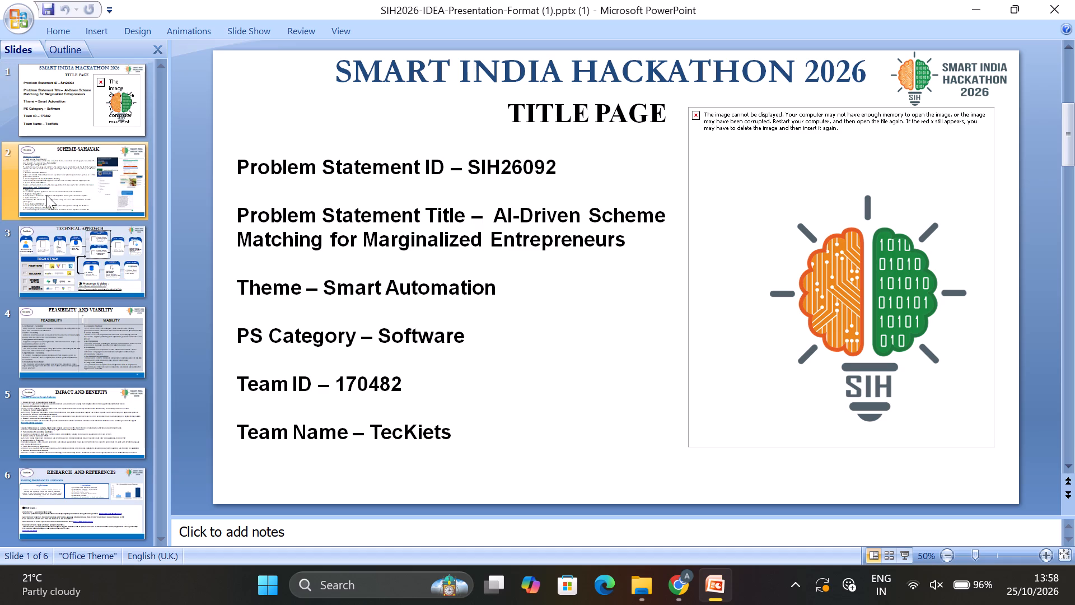
{"action": "double_click", "coordinate": [85, 187]}
{"action": "left_click", "coordinate": [107, 184]}
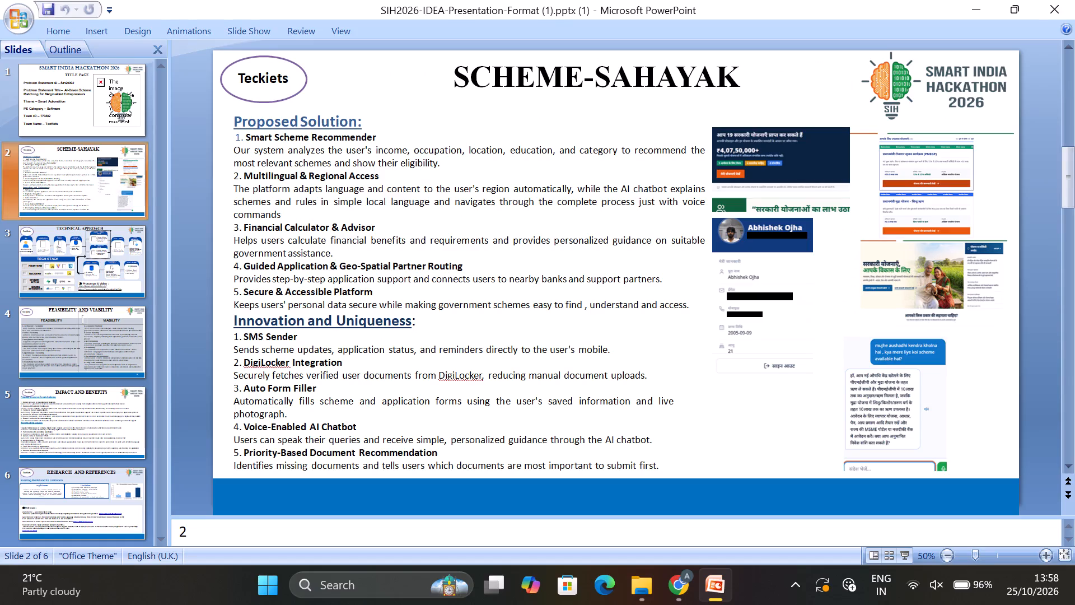
{"action": "left_click", "coordinate": [914, 72]}
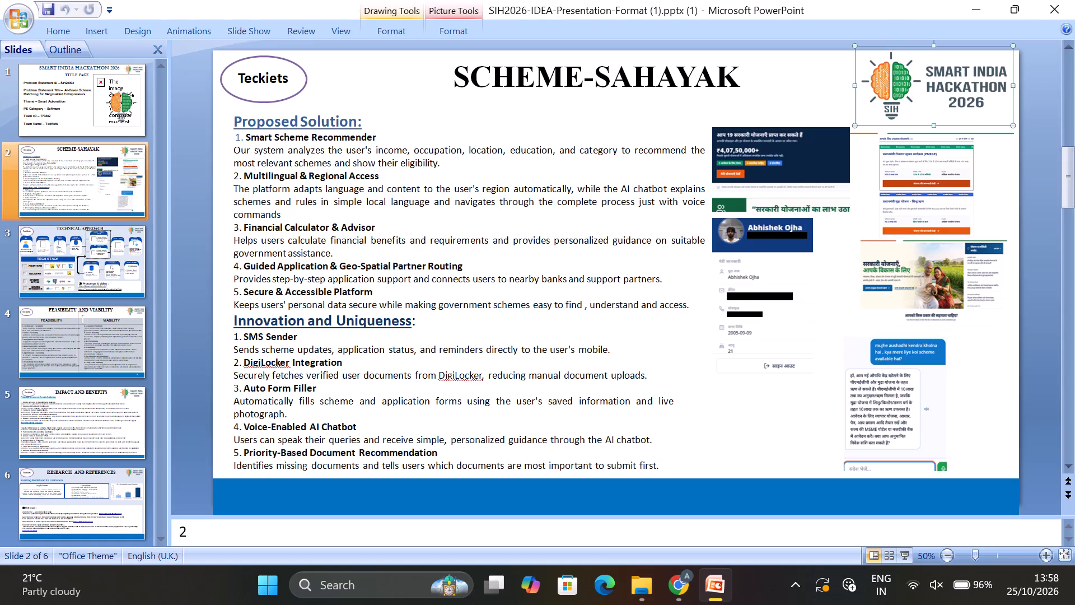
{"action": "left_click", "coordinate": [923, 83]}
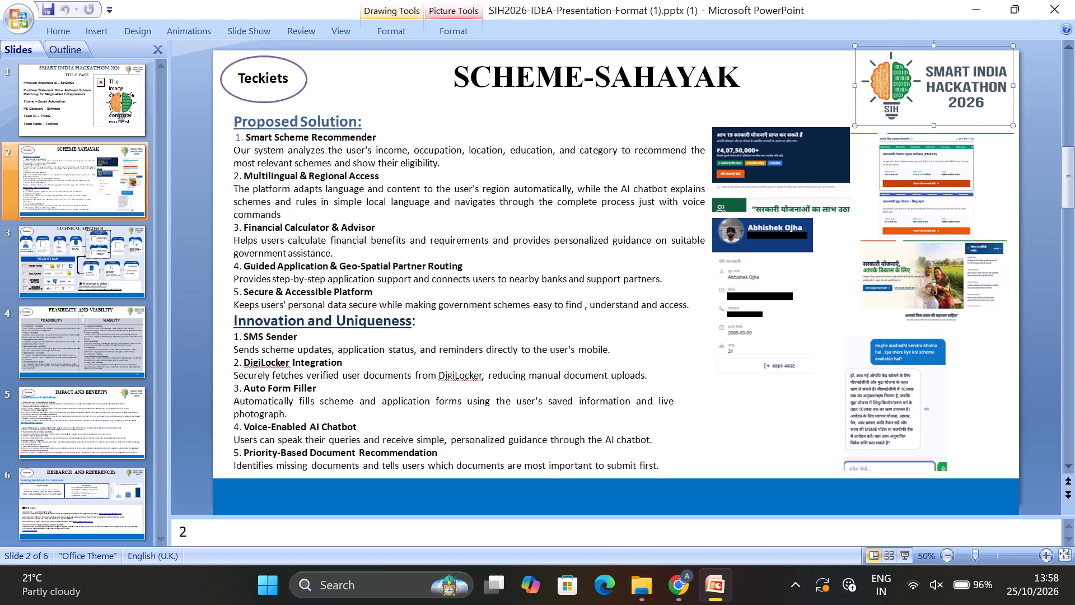
{"action": "right_click", "coordinate": [923, 83]}
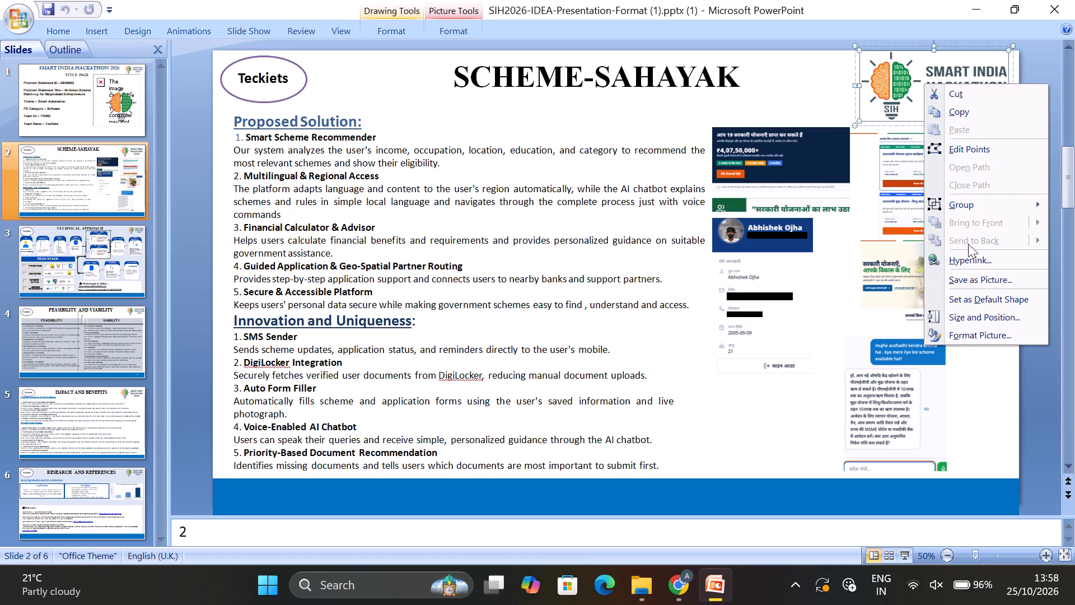
{"action": "left_click", "coordinate": [880, 90]}
{"action": "right_click", "coordinate": [880, 90]}
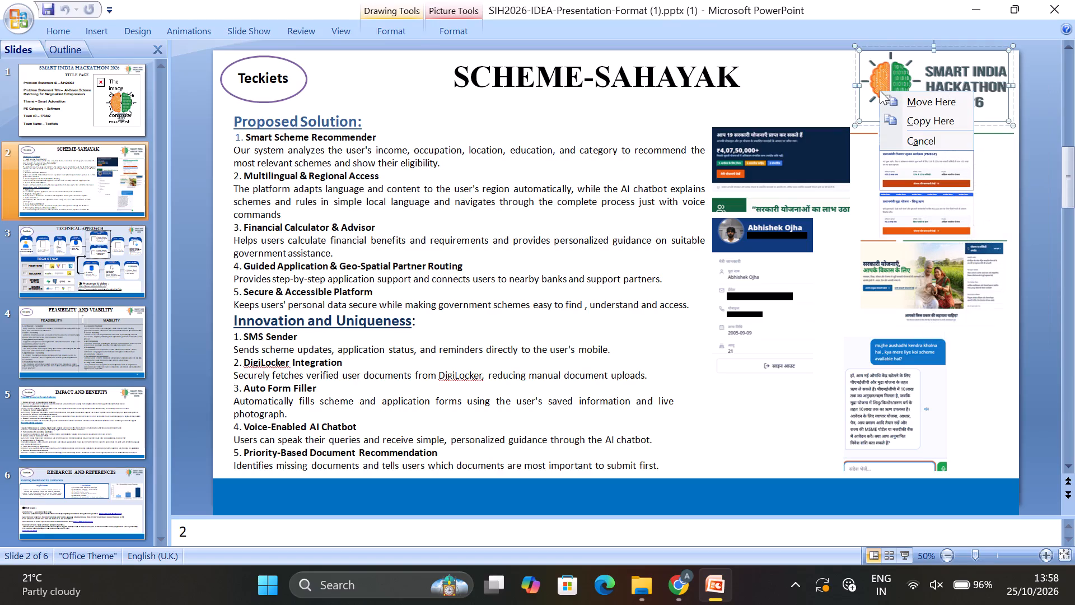
{"action": "left_click", "coordinate": [880, 90]}
{"action": "left_click_drag", "start_coordinate": [859, 120], "coordinate": [903, 95]}
{"action": "right_click", "coordinate": [948, 68]}
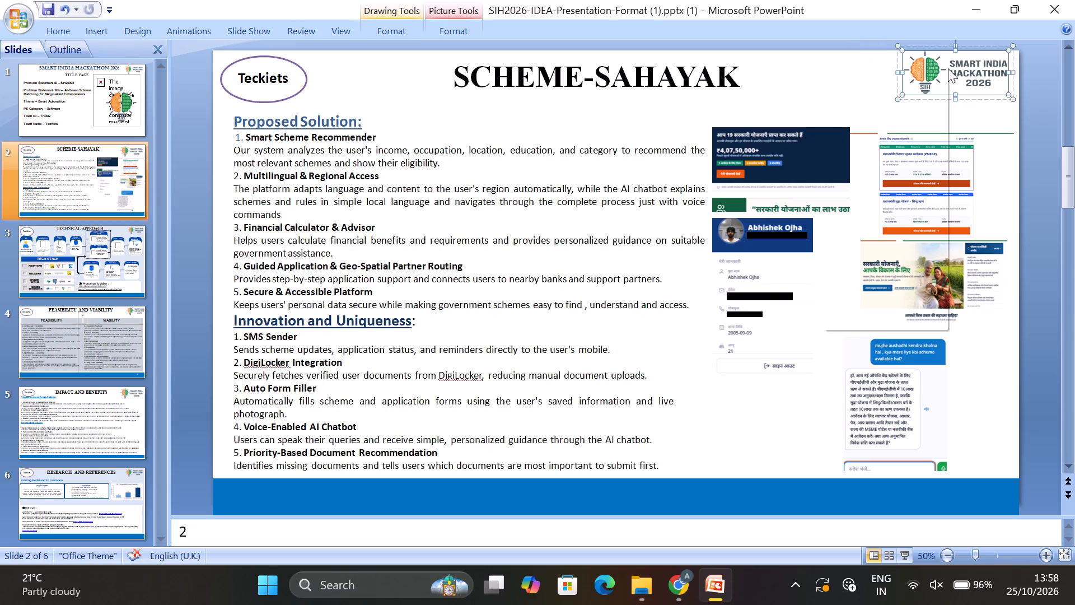
{"action": "left_click", "coordinate": [981, 76]}
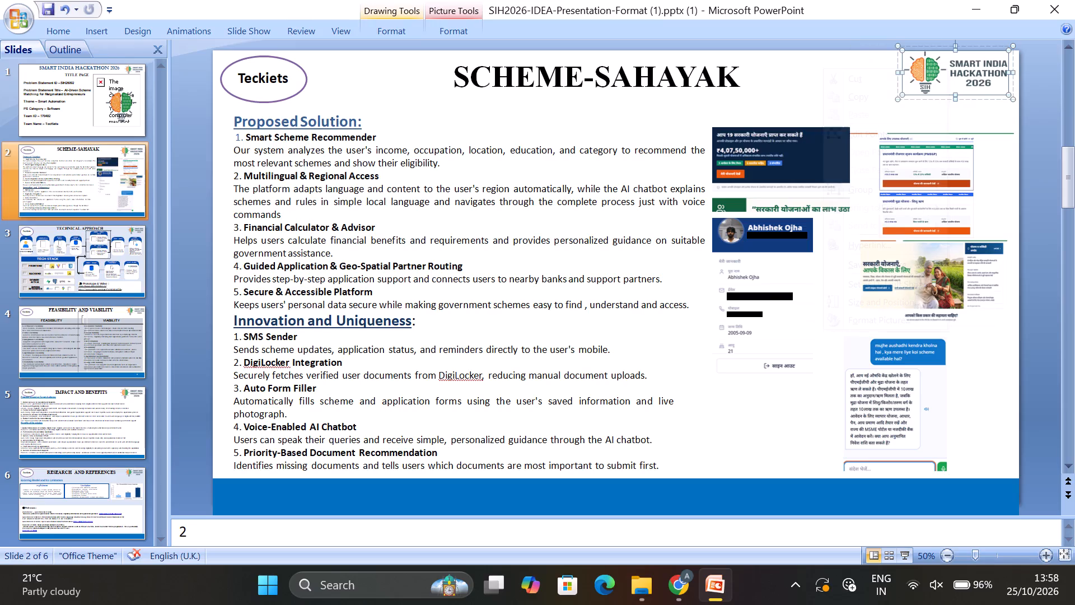
{"action": "right_click", "coordinate": [984, 82]}
{"action": "left_click", "coordinate": [941, 81]}
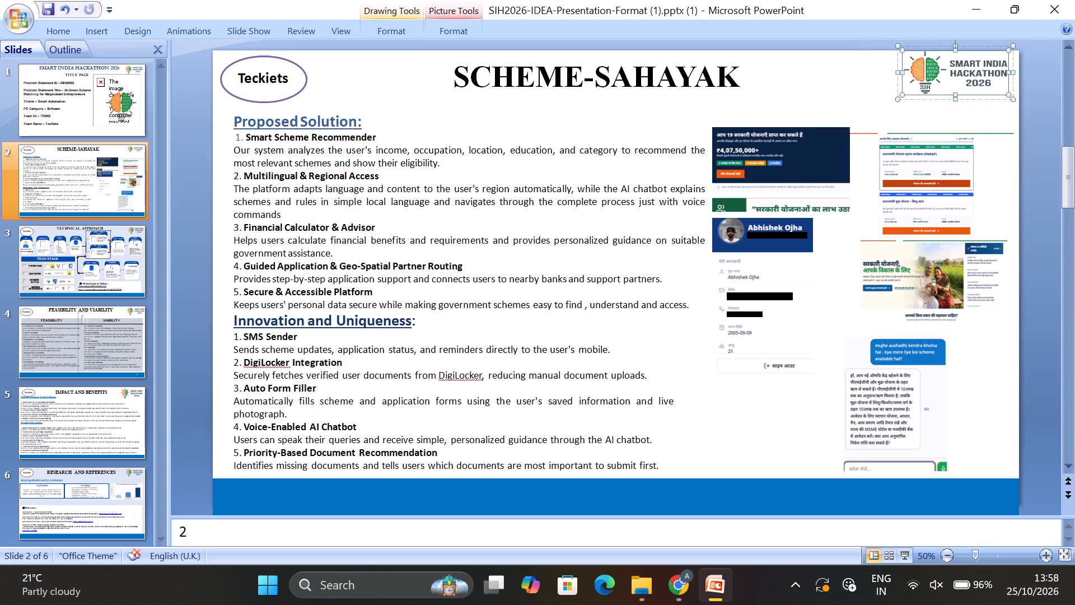
{"action": "right_click", "coordinate": [941, 81]}
{"action": "left_click", "coordinate": [966, 86]}
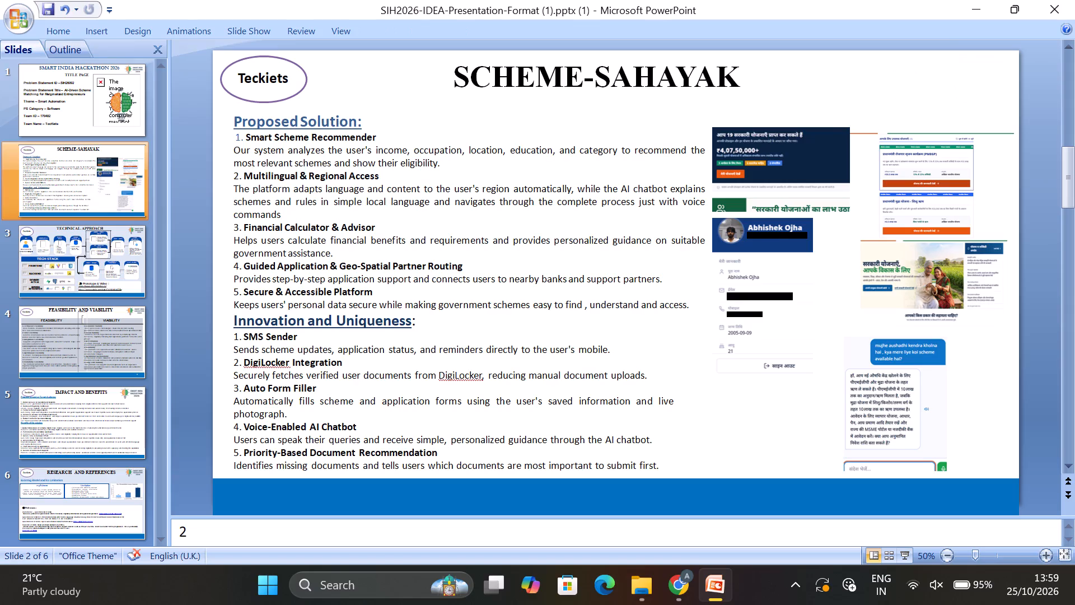
Cut the broken image placeholder from the title slide.
{"action": "left_click", "coordinate": [96, 272]}
{"action": "left_click", "coordinate": [121, 103]}
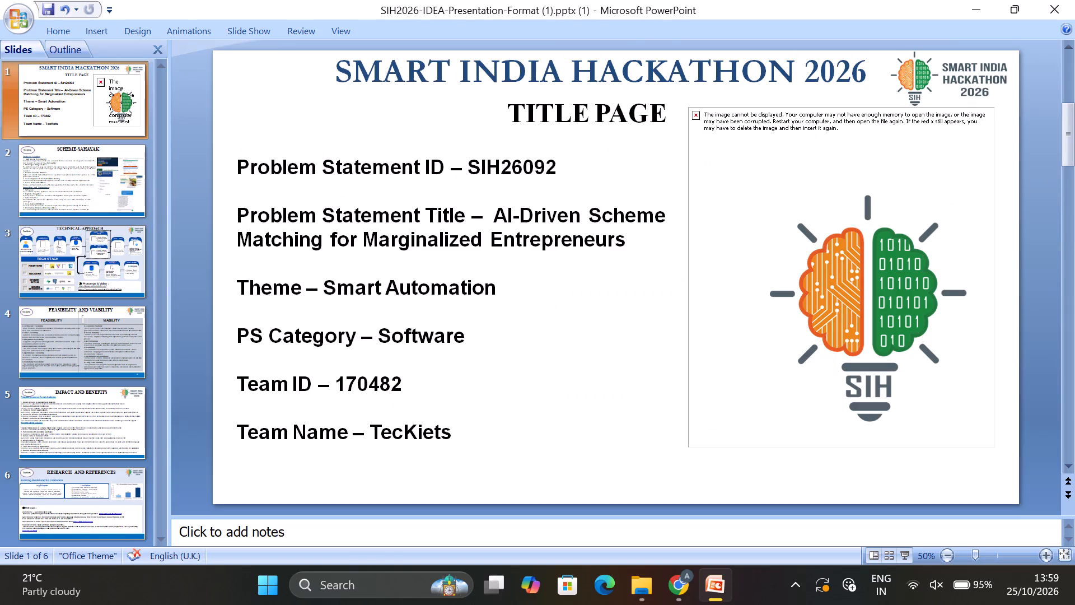
{"action": "left_click", "coordinate": [695, 119]}
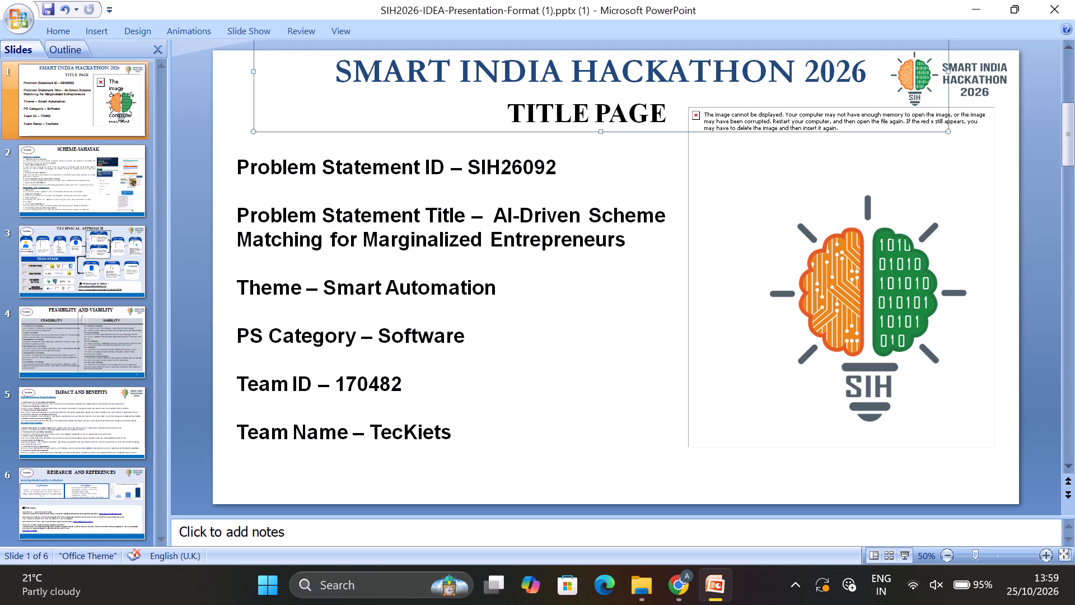
{"action": "left_click", "coordinate": [729, 148]}
{"action": "right_click", "coordinate": [729, 148]}
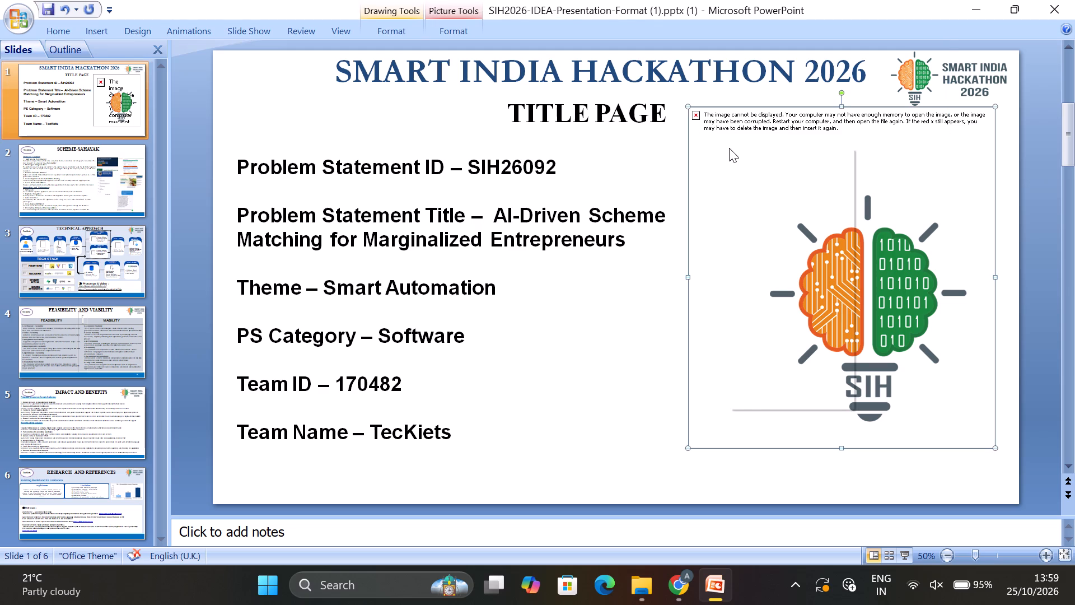
{"action": "left_click", "coordinate": [754, 160]}
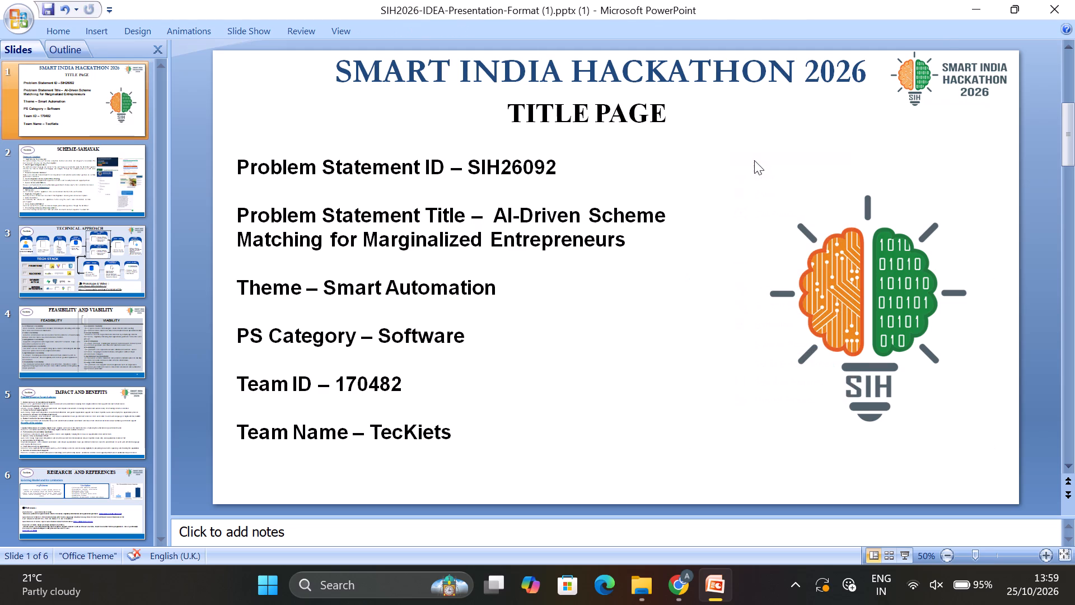
Cut the large SIH light-bulb brain picture from the title slide.
{"action": "left_click", "coordinate": [847, 239]}
{"action": "right_click", "coordinate": [847, 239]}
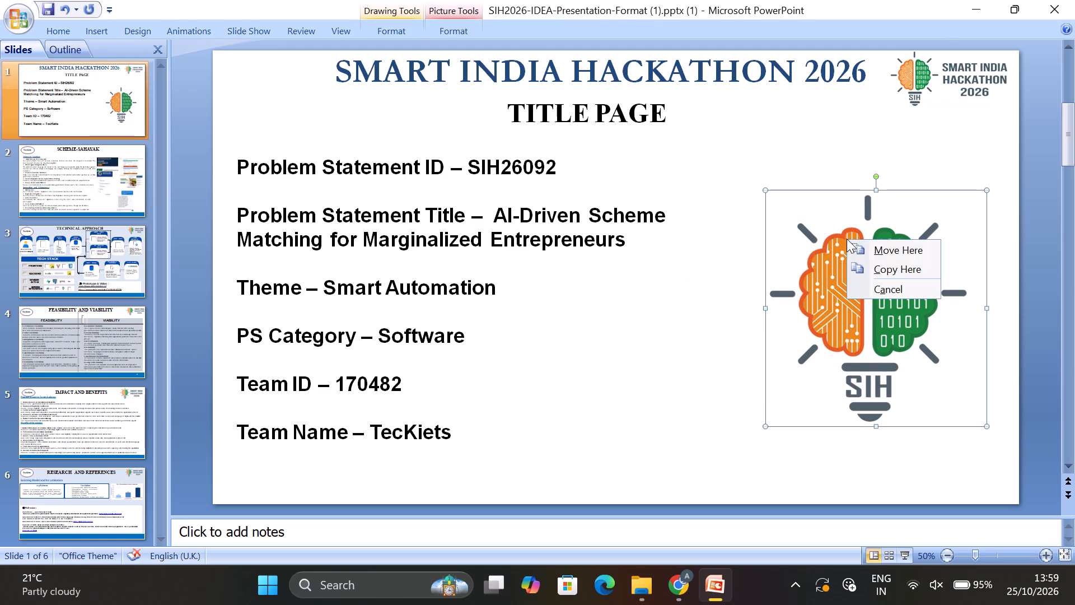
{"action": "left_click", "coordinate": [798, 272]}
{"action": "right_click", "coordinate": [798, 272]}
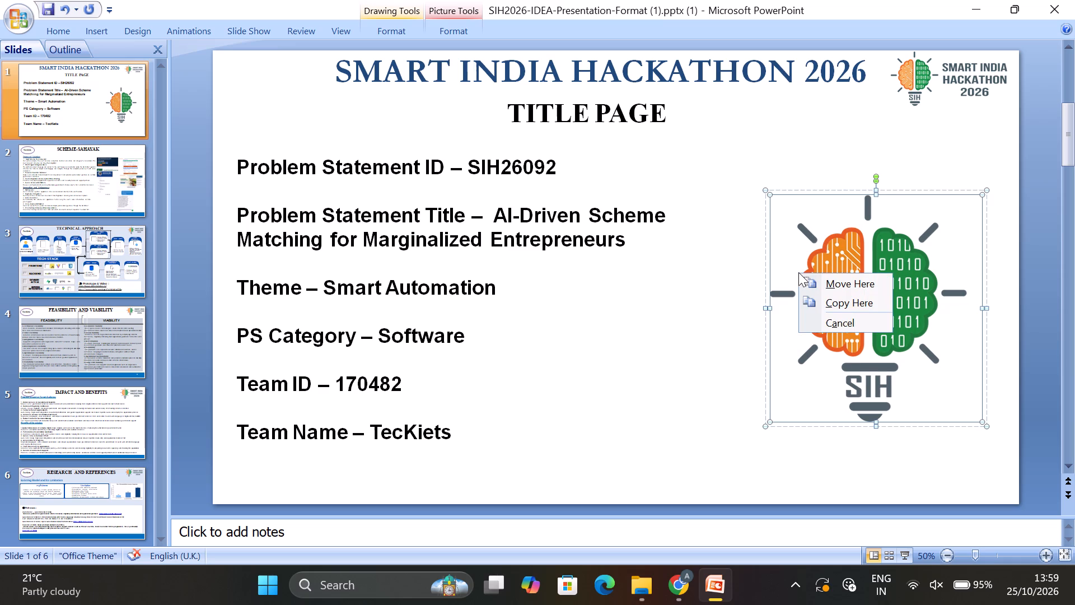
{"action": "left_click", "coordinate": [780, 215]}
{"action": "right_click", "coordinate": [780, 215]}
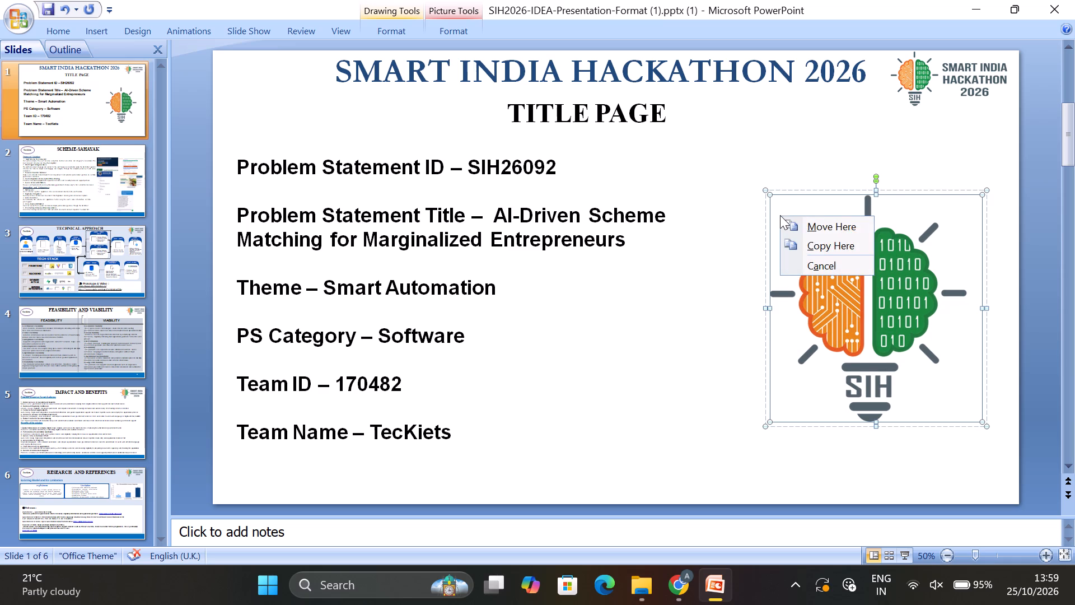
{"action": "left_click", "coordinate": [779, 202]}
{"action": "left_click_drag", "start_coordinate": [772, 196], "coordinate": [825, 240]}
{"action": "right_click", "coordinate": [888, 276]}
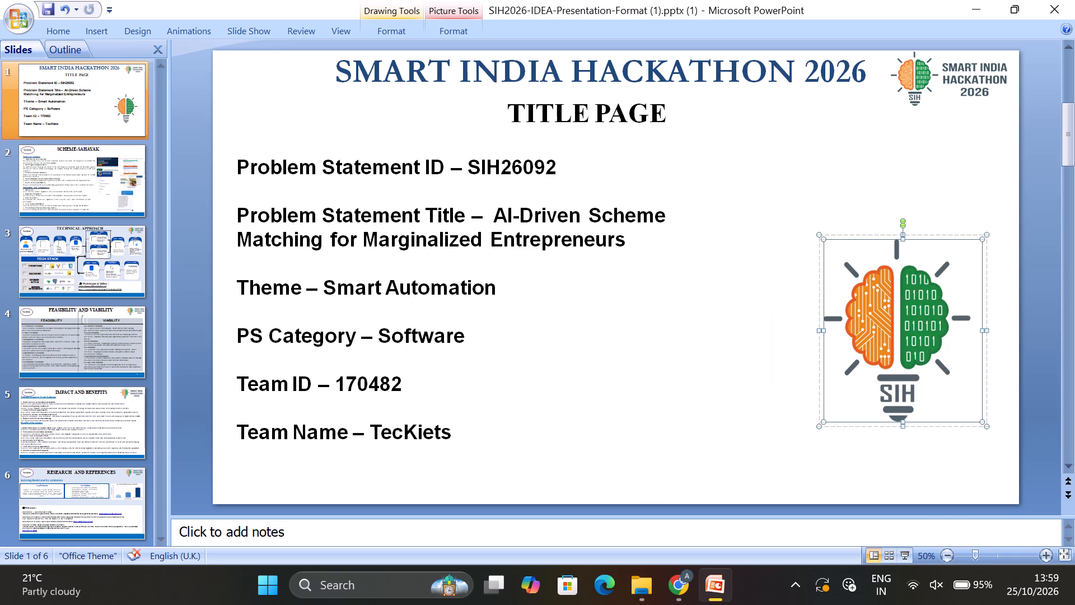
{"action": "left_click", "coordinate": [907, 283]}
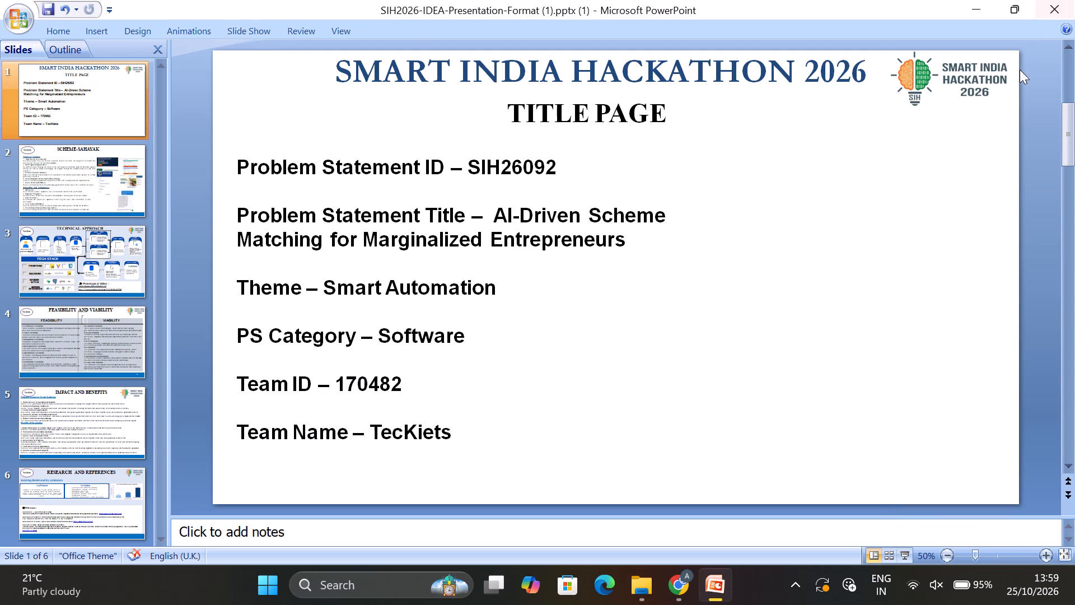
Cut the small Smart India Hackathon 2026 logo beside the heading on the title slide.
{"action": "left_click", "coordinate": [968, 82]}
{"action": "right_click", "coordinate": [968, 82]}
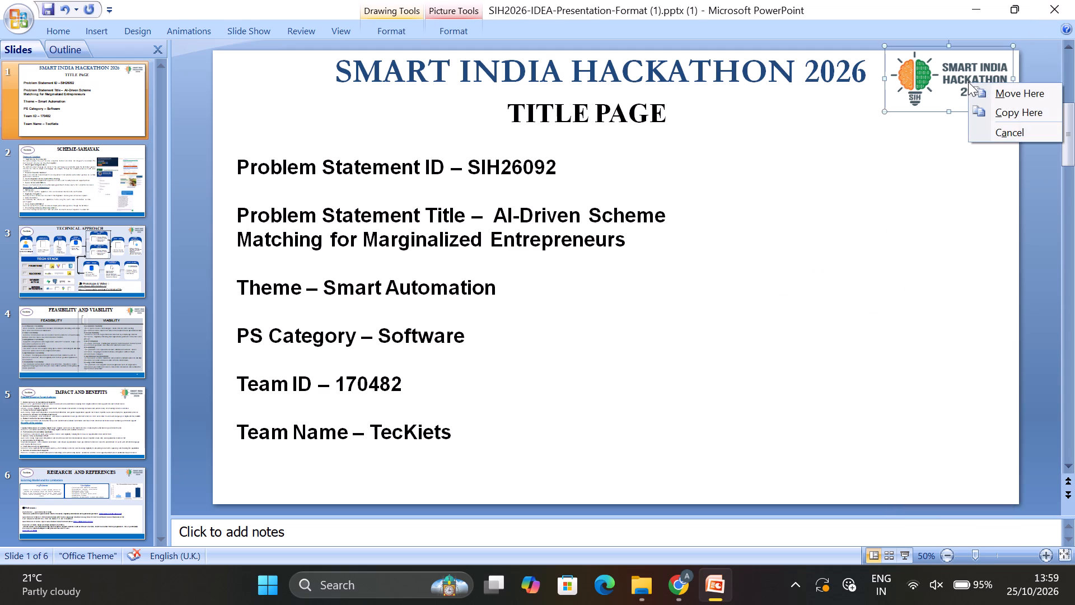
{"action": "left_click", "coordinate": [950, 78]}
{"action": "right_click", "coordinate": [950, 78]}
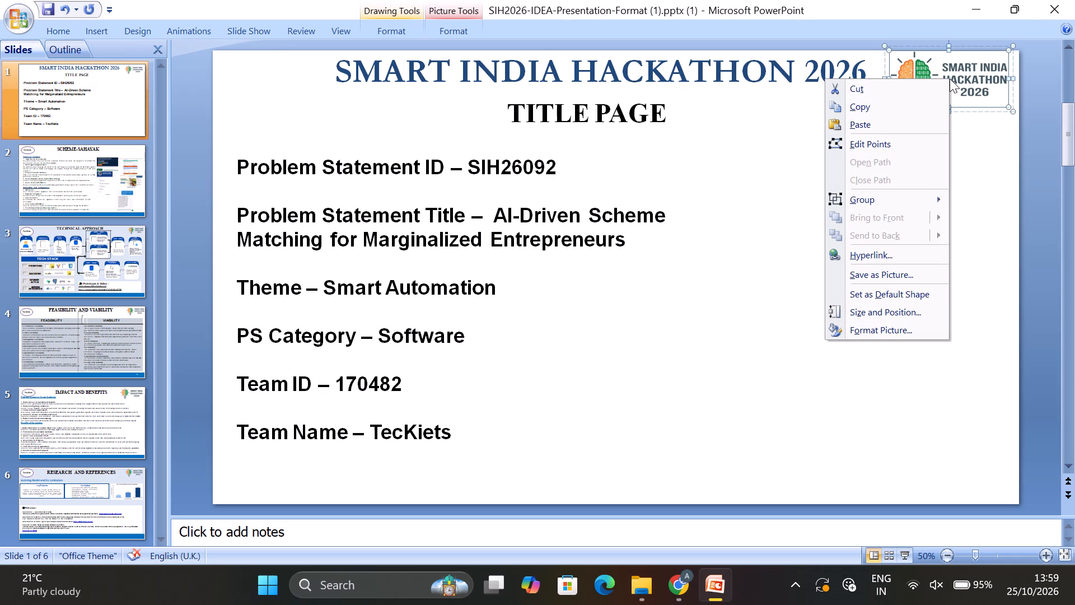
{"action": "left_click", "coordinate": [914, 96]}
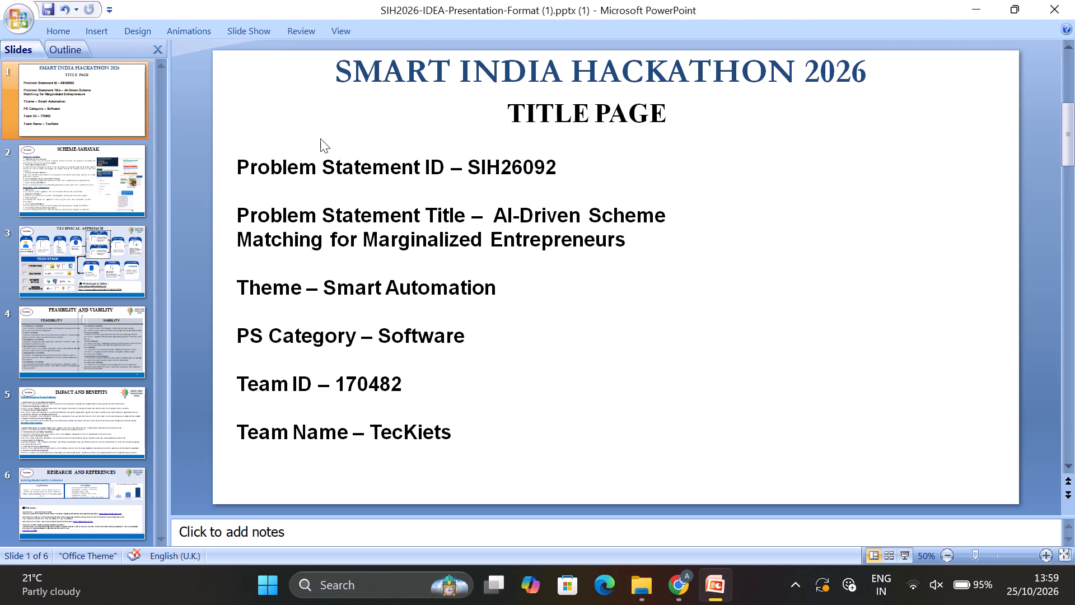
Select the heading text box containing TITLE PAGE on the title slide.
{"action": "left_click", "coordinate": [551, 120]}
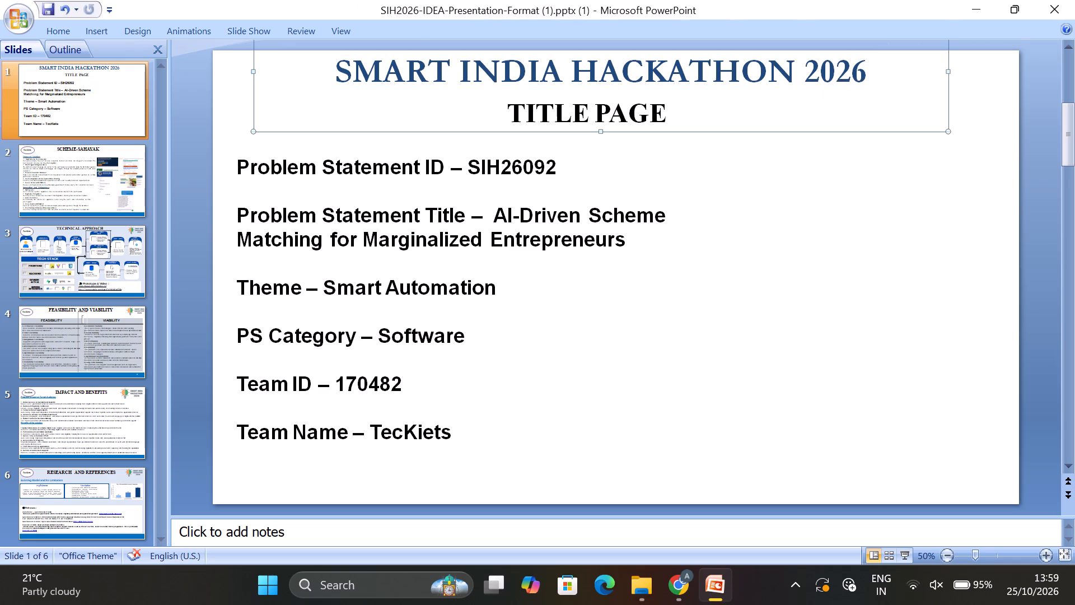
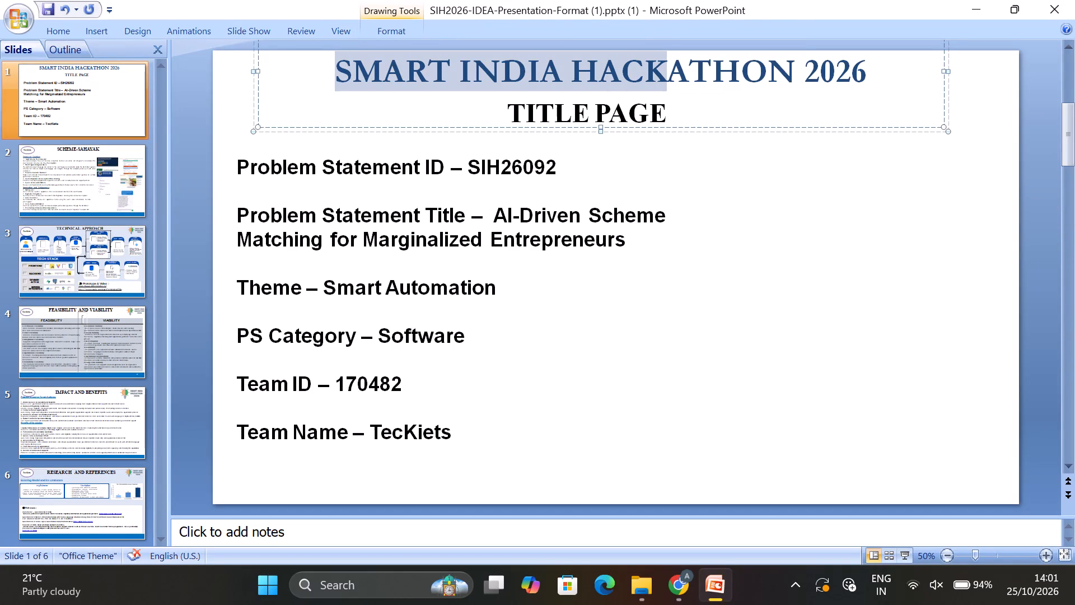
Delete the SMART INDIA HACKATHON 2026 heading text from the title slide.
{"action": "left_click_drag", "start_coordinate": [663, 125], "coordinate": [824, 82]}
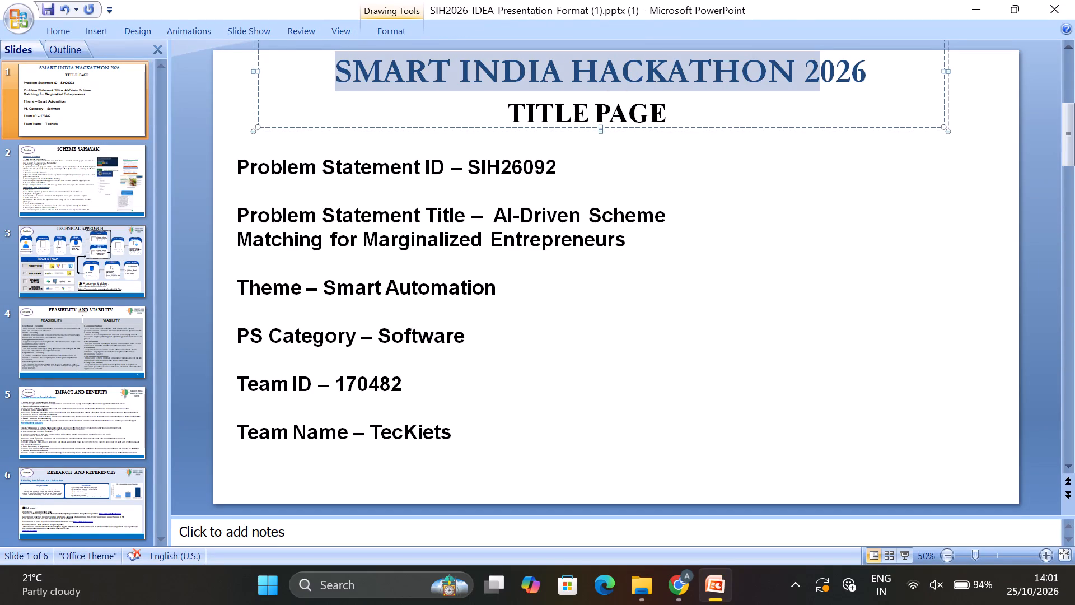
{"action": "key", "text": "BackSpace"}
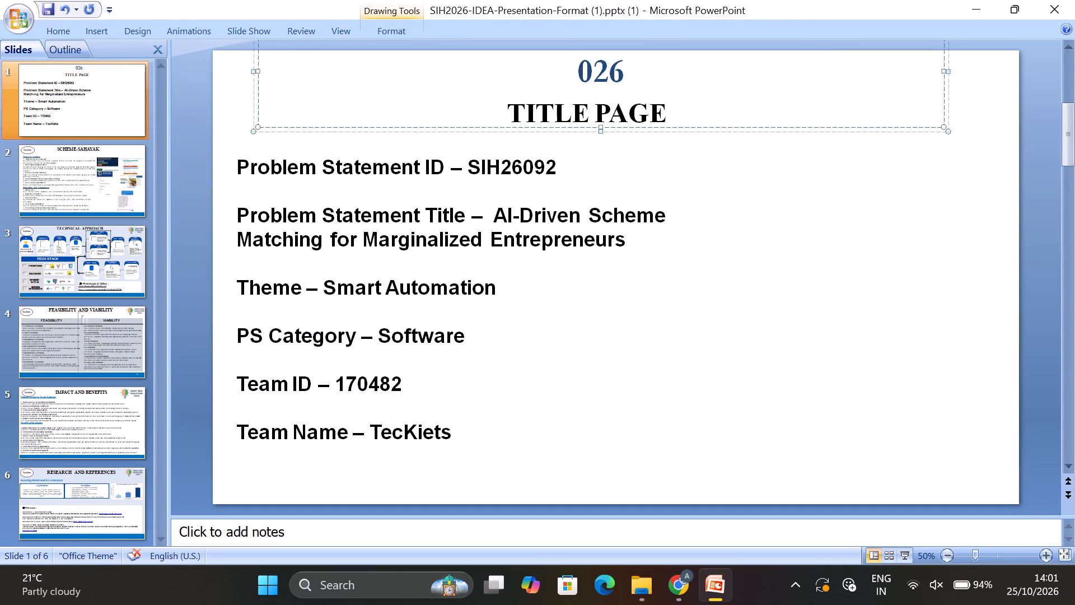
{"action": "left_click", "coordinate": [578, 77]}
{"action": "left_click_drag", "start_coordinate": [581, 77], "coordinate": [677, 111]}
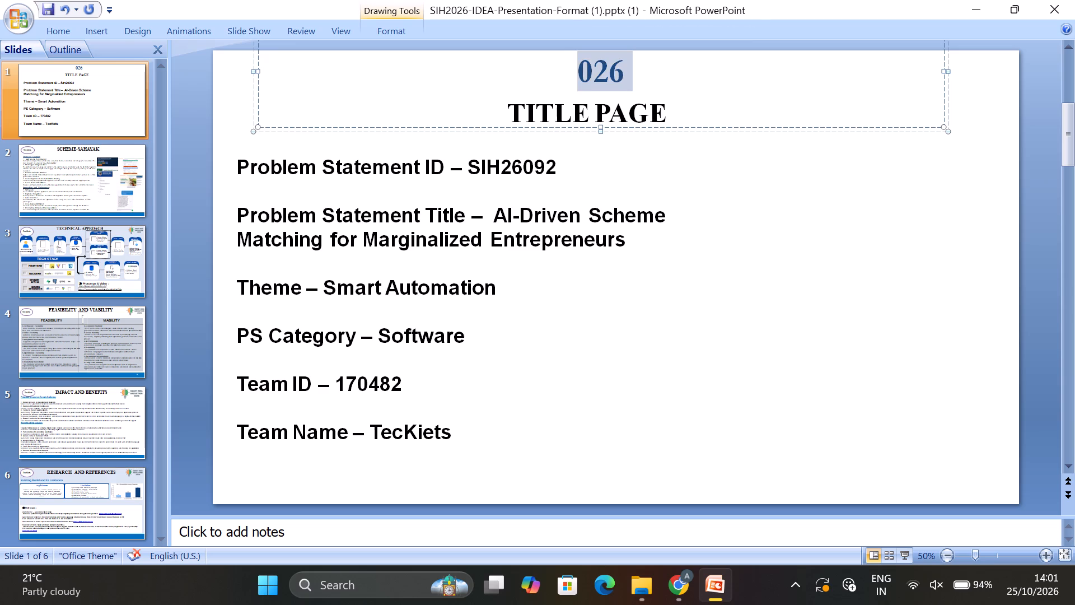
{"action": "left_click_drag", "start_coordinate": [677, 111], "coordinate": [671, 105]}
{"action": "key", "text": "BackSpace"}
{"action": "left_click", "coordinate": [671, 105]}
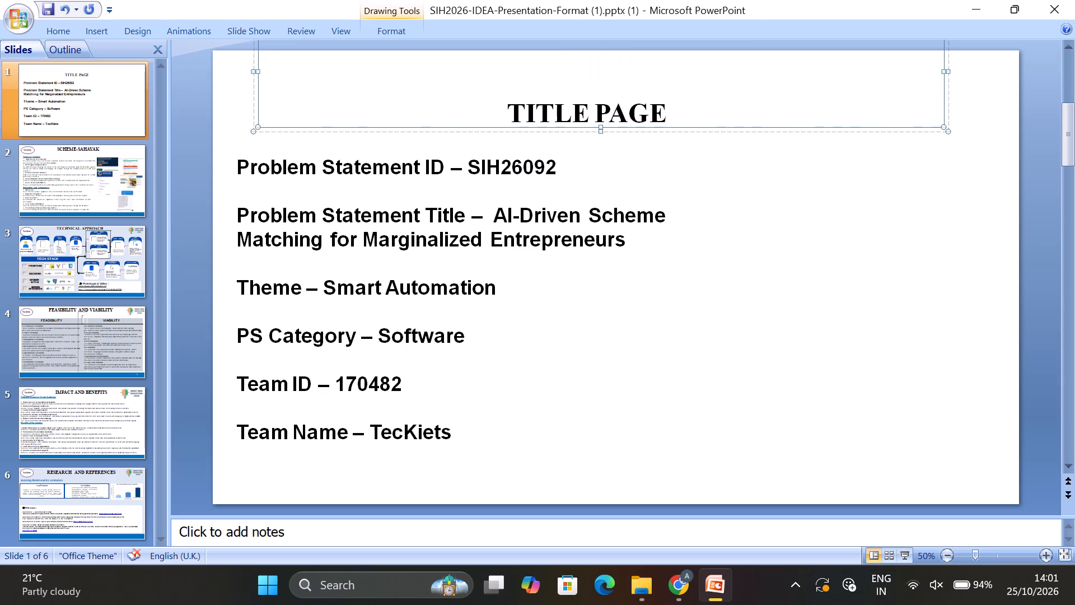
Cut the emptied heading box that overlaps the TITLE PAGE text on the title slide.
{"action": "left_click", "coordinate": [666, 118]}
{"action": "double_click", "coordinate": [642, 118]}
{"action": "left_click", "coordinate": [524, 115]}
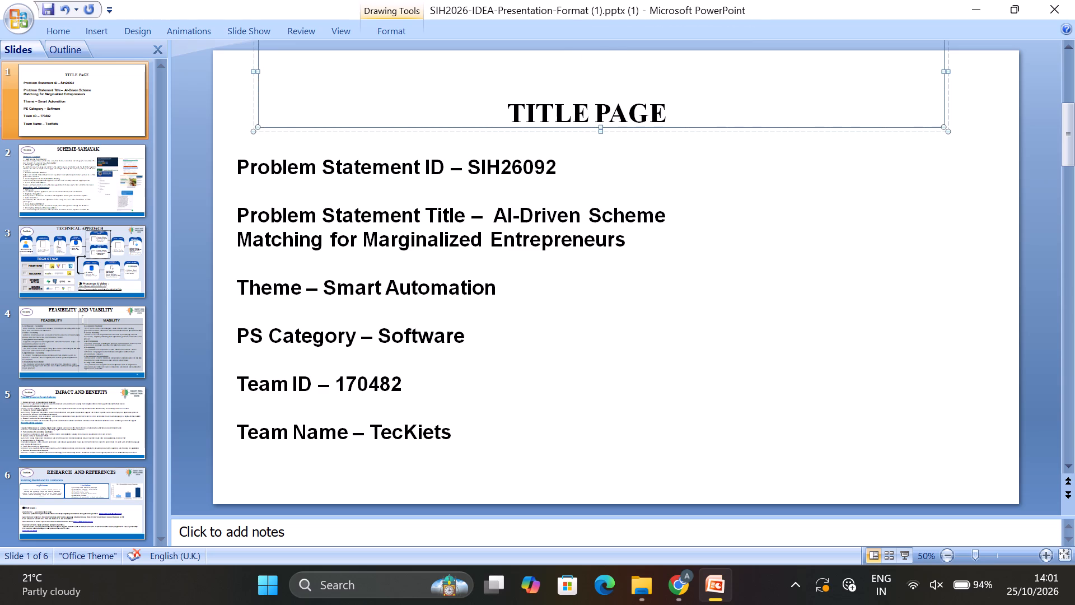
{"action": "left_click", "coordinate": [512, 108]}
{"action": "right_click", "coordinate": [902, 118]}
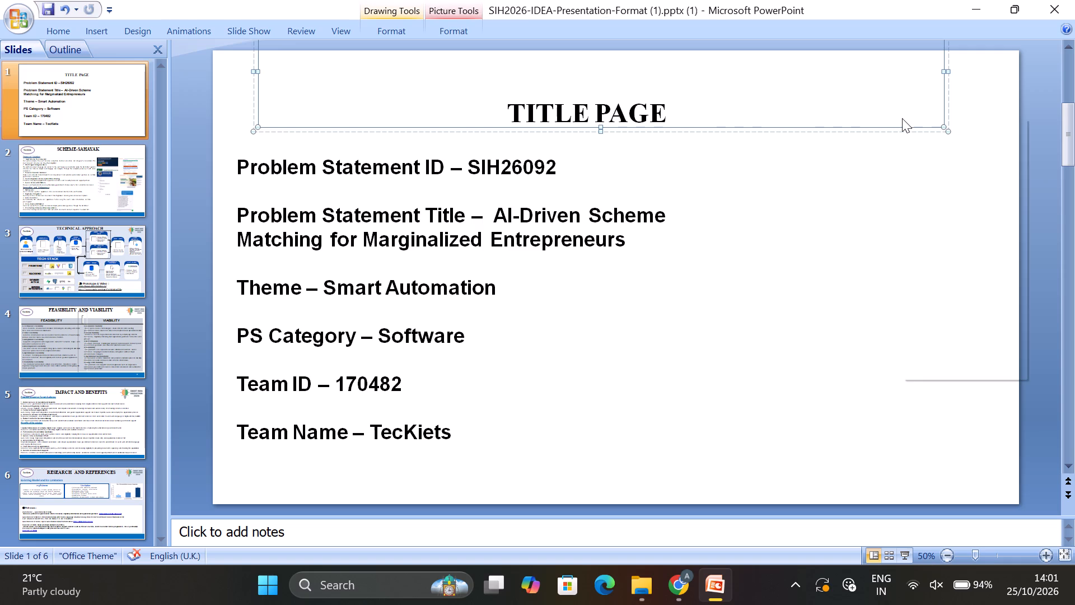
{"action": "left_click", "coordinate": [917, 130]}
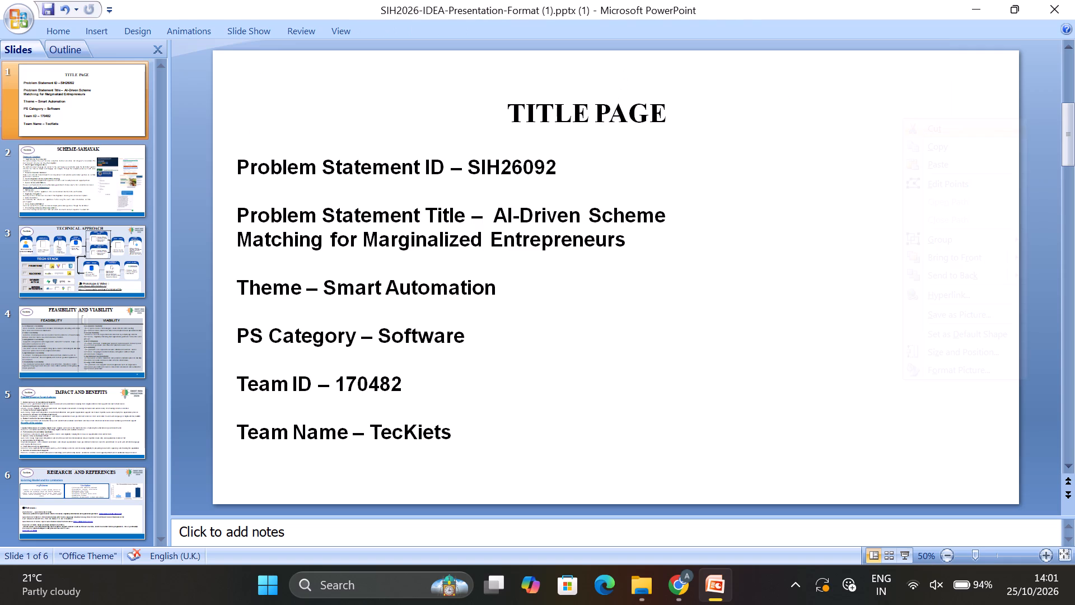
Replace the TITLE PAGE text on the title slide with BUILD FOR BHARAT.
{"action": "left_click", "coordinate": [616, 100]}
{"action": "double_click", "coordinate": [673, 108]}
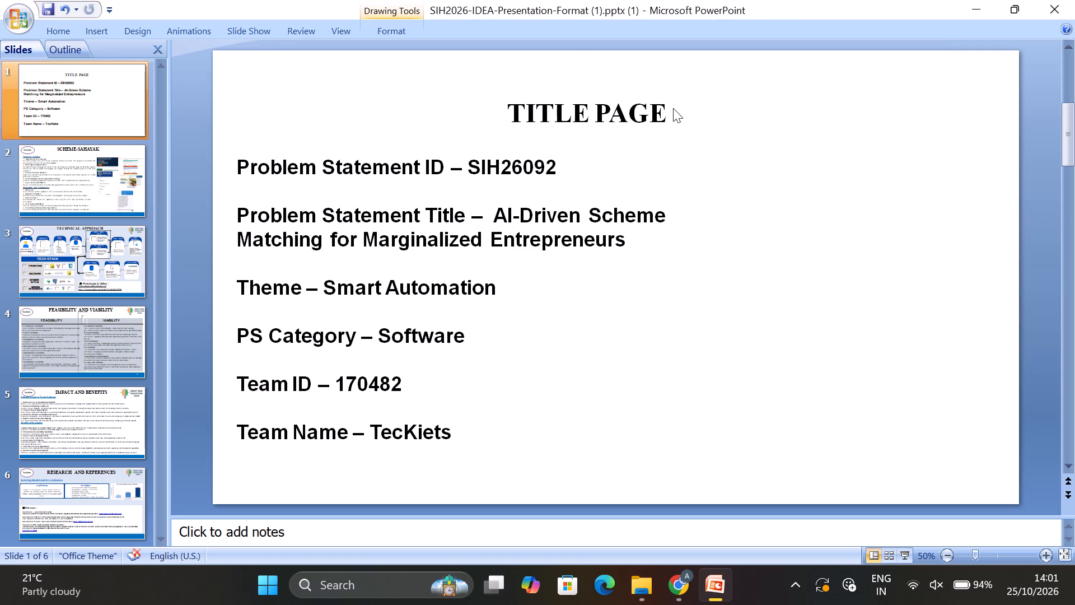
{"action": "double_click", "coordinate": [651, 113]}
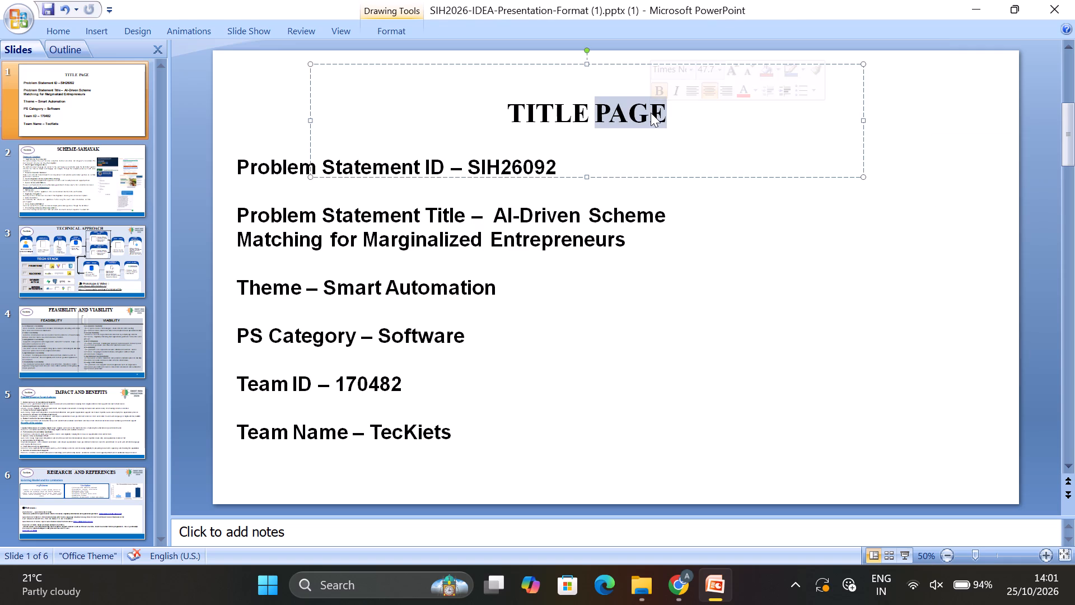
{"action": "left_click_drag", "start_coordinate": [514, 111], "coordinate": [674, 133]}
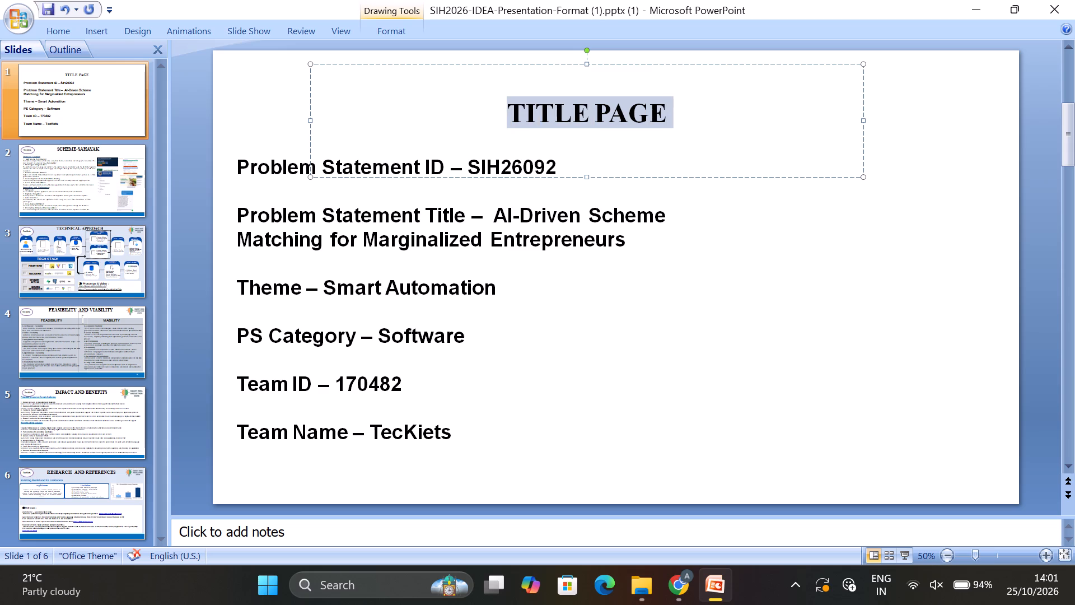
{"action": "left_click_drag", "start_coordinate": [674, 133], "coordinate": [695, 132]}
{"action": "key", "text": "BackSpace"}
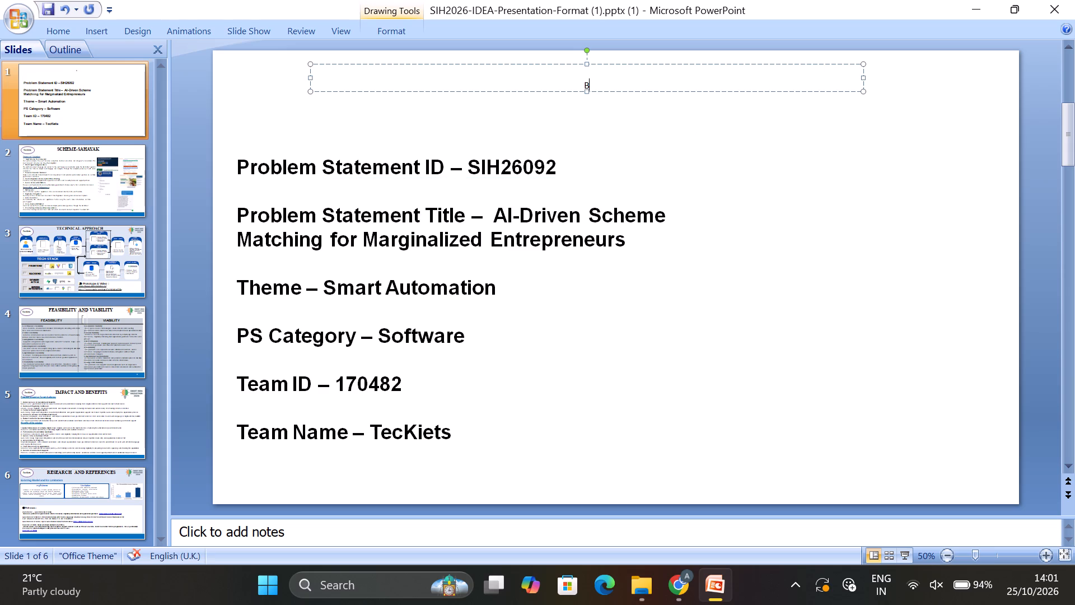
{"action": "type", "text": "LD FOR"}
{"action": "key", "text": "space"}
{"action": "type", "text": "BHARAT"}
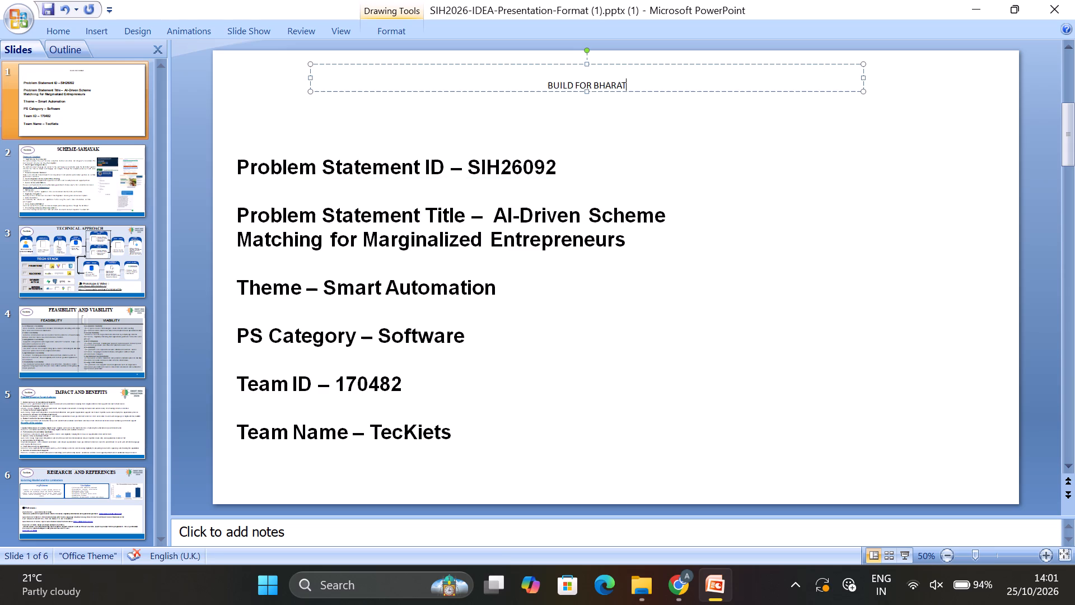
Make the BUILD FOR BHARAT heading bold and set its font size to 36.
{"action": "left_click_drag", "start_coordinate": [548, 83], "coordinate": [628, 90]}
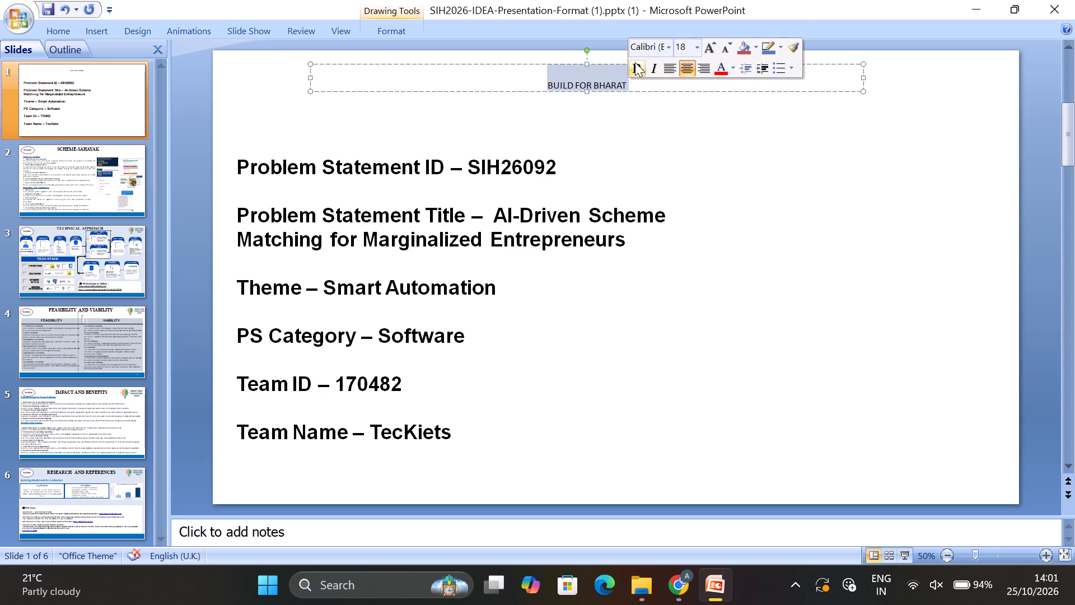
{"action": "left_click", "coordinate": [635, 62]}
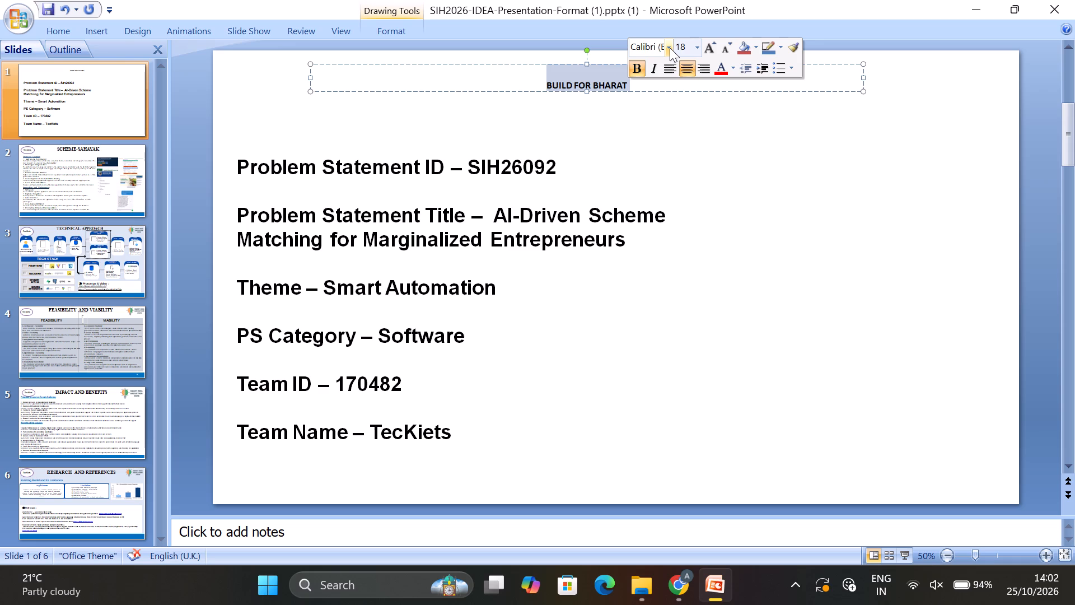
{"action": "left_click", "coordinate": [700, 46]}
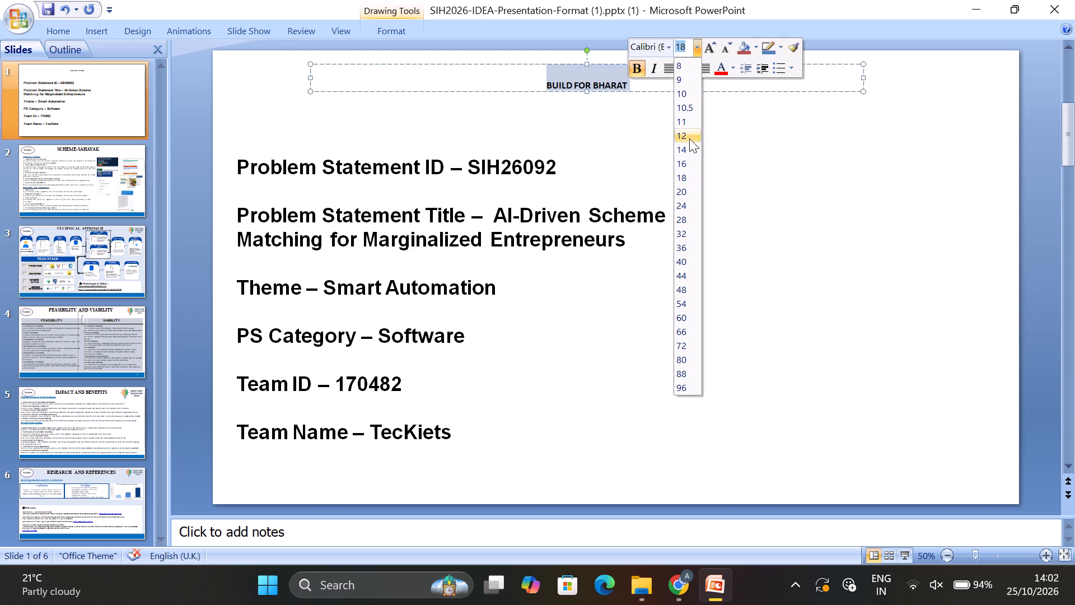
{"action": "left_click", "coordinate": [684, 241]}
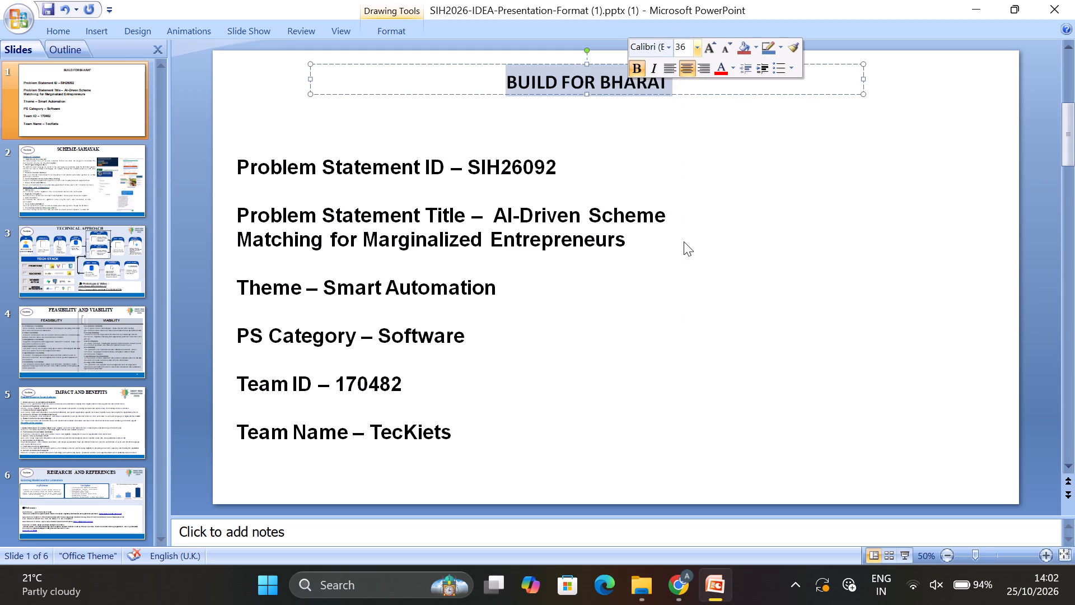
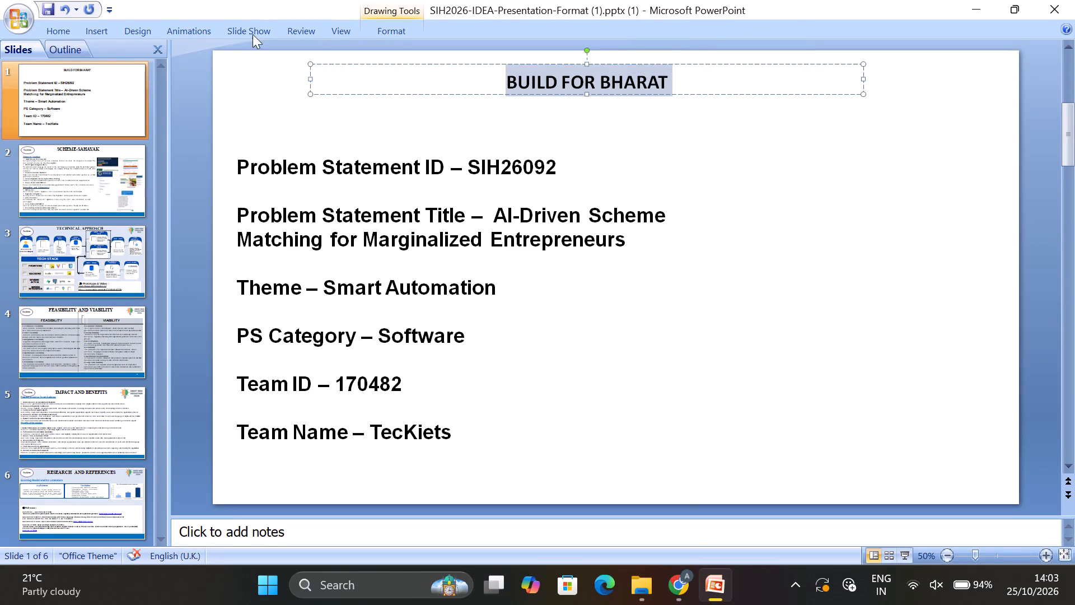
Set the font size of the BUILD FOR BHARAT heading on the title slide to 44 and deselect it.
{"action": "left_click", "coordinate": [90, 29]}
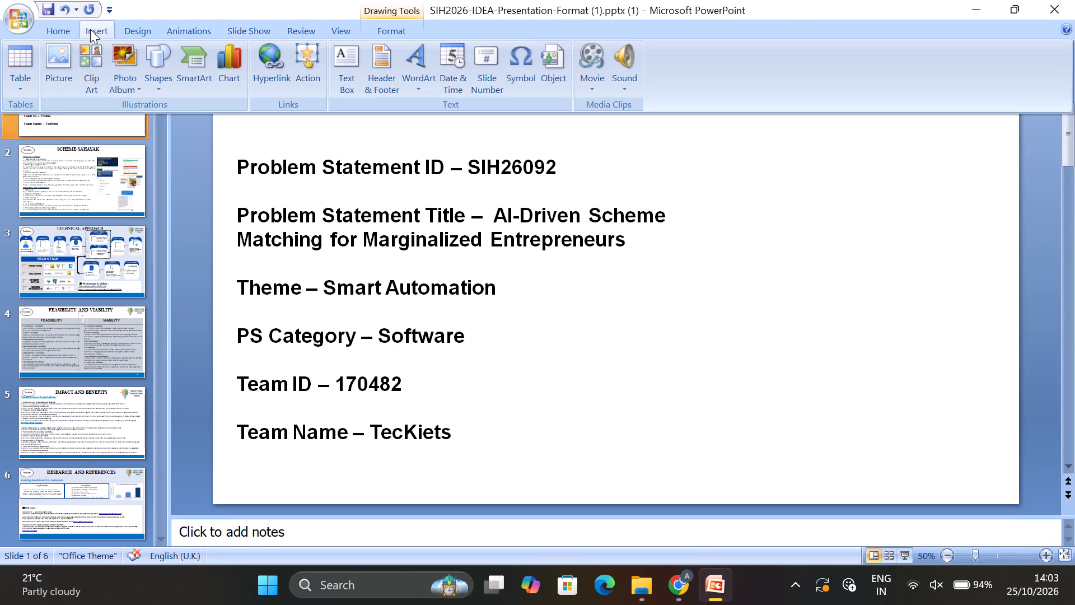
{"action": "left_click", "coordinate": [71, 30]}
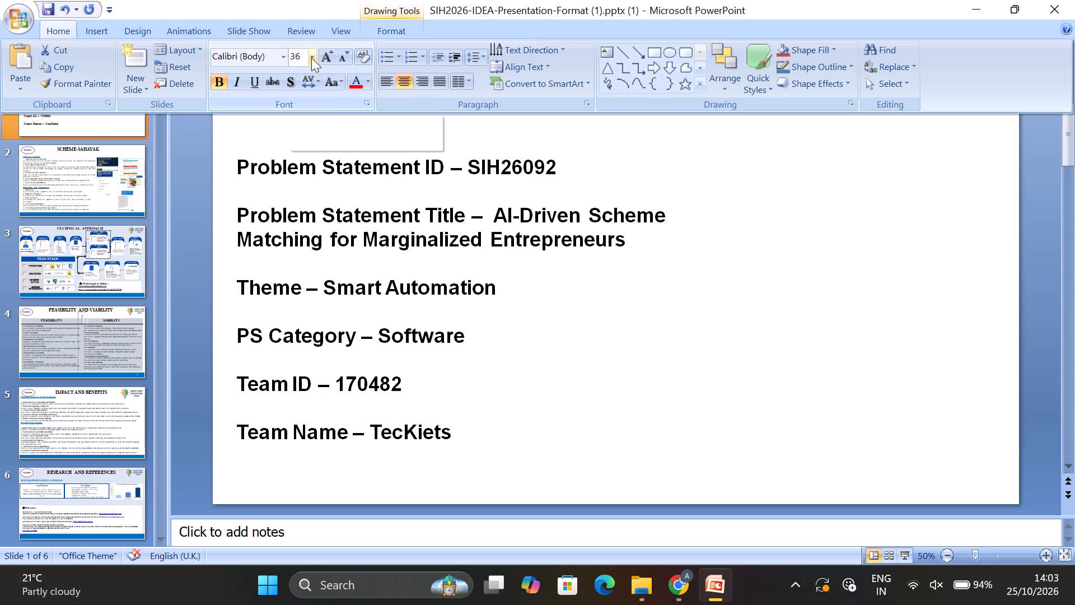
{"action": "left_click", "coordinate": [311, 58]}
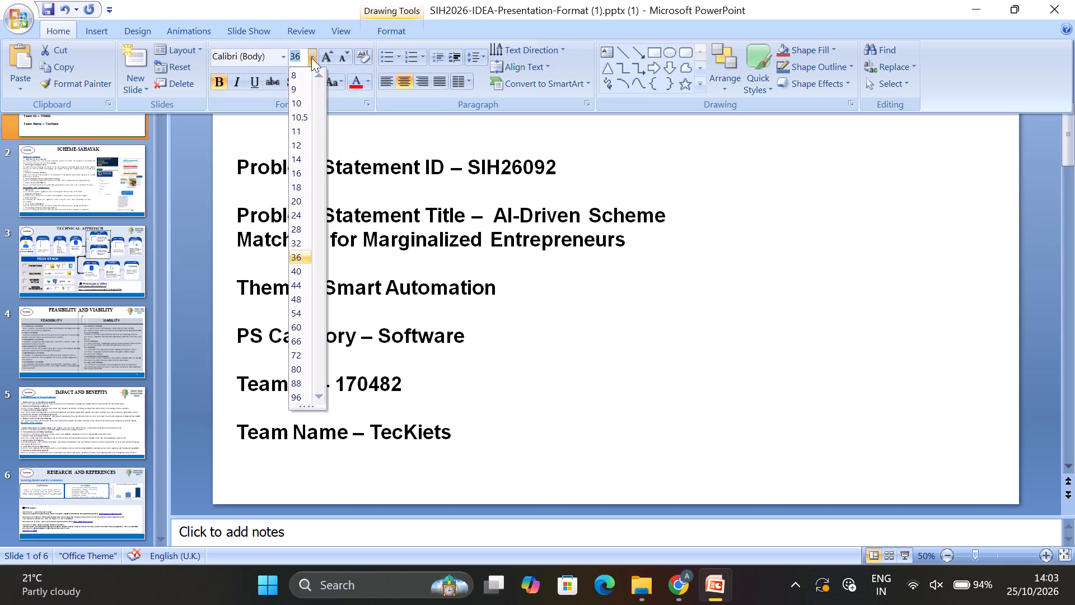
{"action": "left_click", "coordinate": [295, 286]}
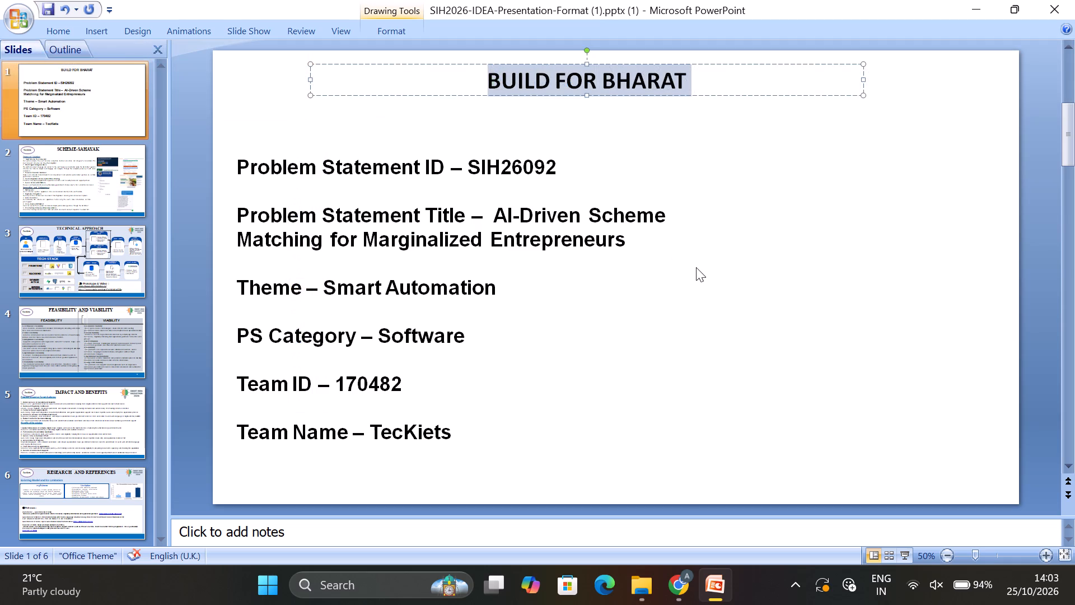
{"action": "left_click", "coordinate": [696, 267]}
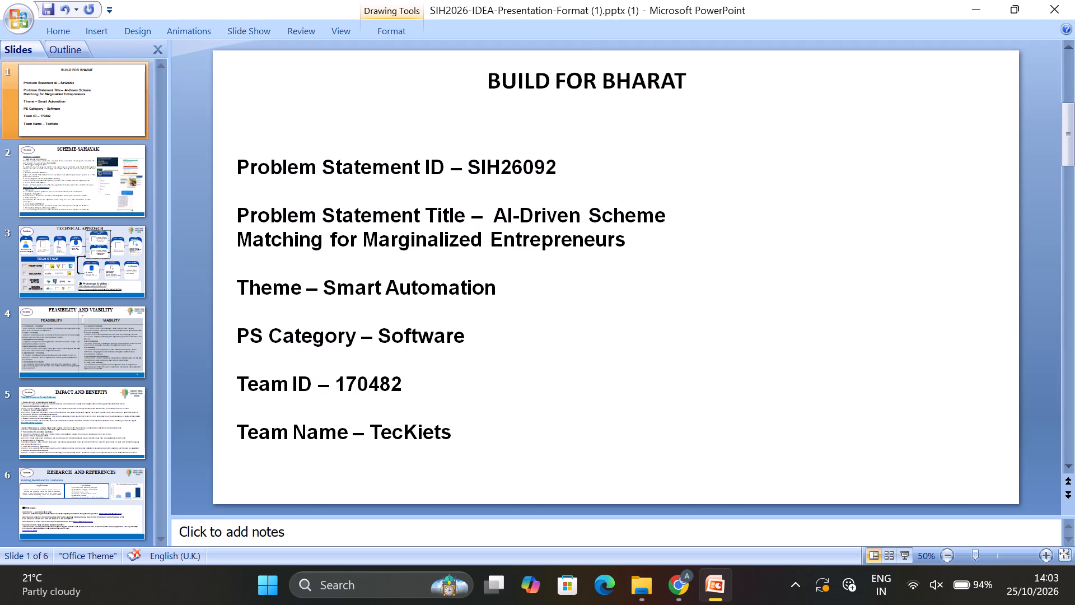
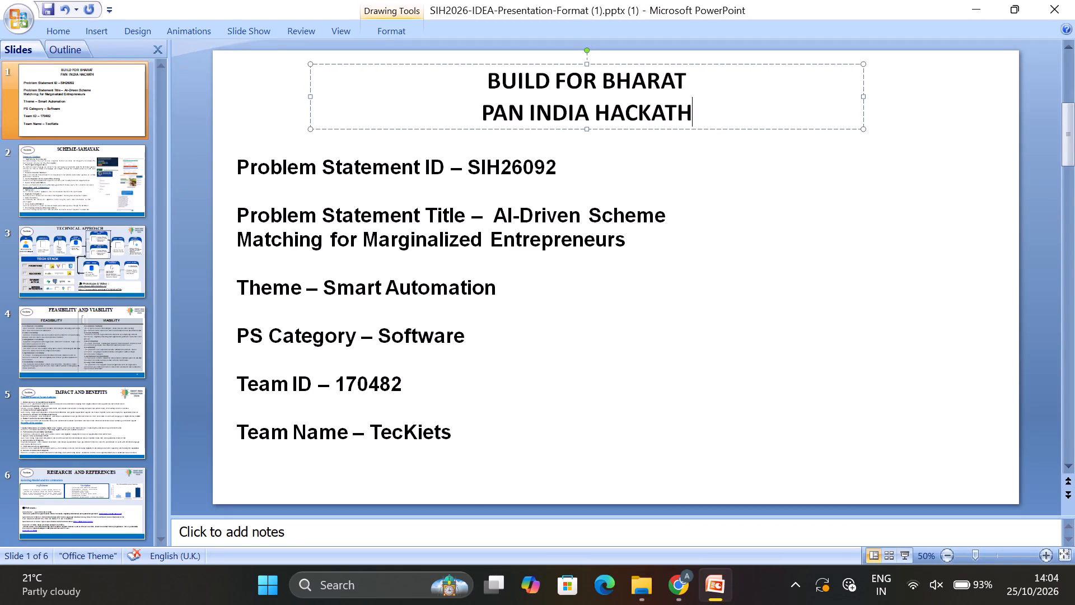
Extend the second line of the title slide's heading, below BUILD FOR BHARAT, to read PAN INDIA HACKATHONA.
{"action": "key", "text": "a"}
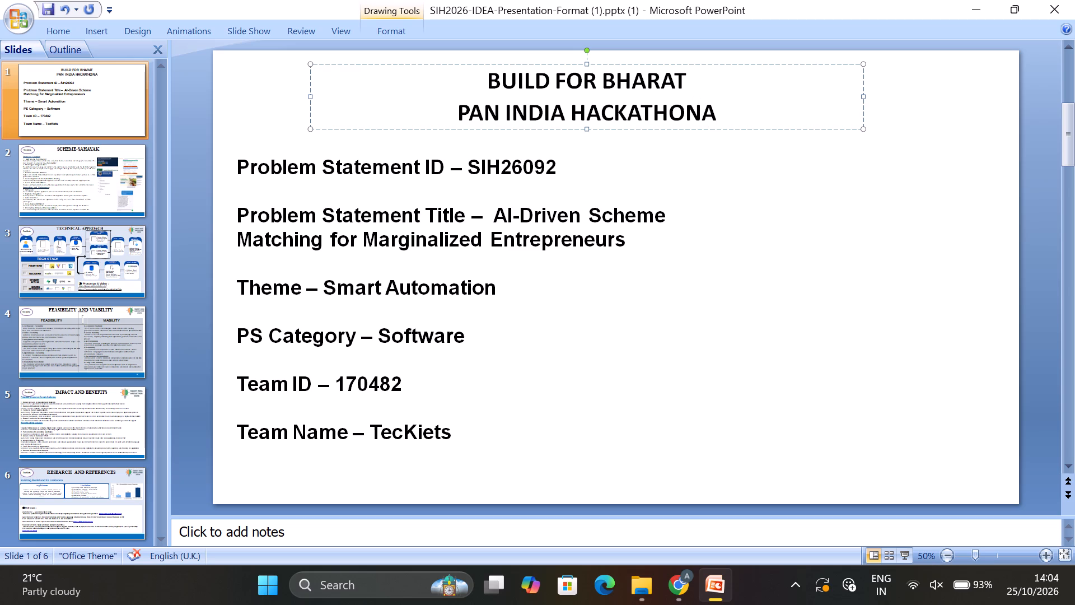
Correct the second line of the title slide's heading to read PAN INDIA HACKATHON 2026.
{"action": "key", "text": "BackSpace"}
{"action": "key", "text": "space"}
{"action": "type", "text": "202"}
{"action": "key", "text": "6"}
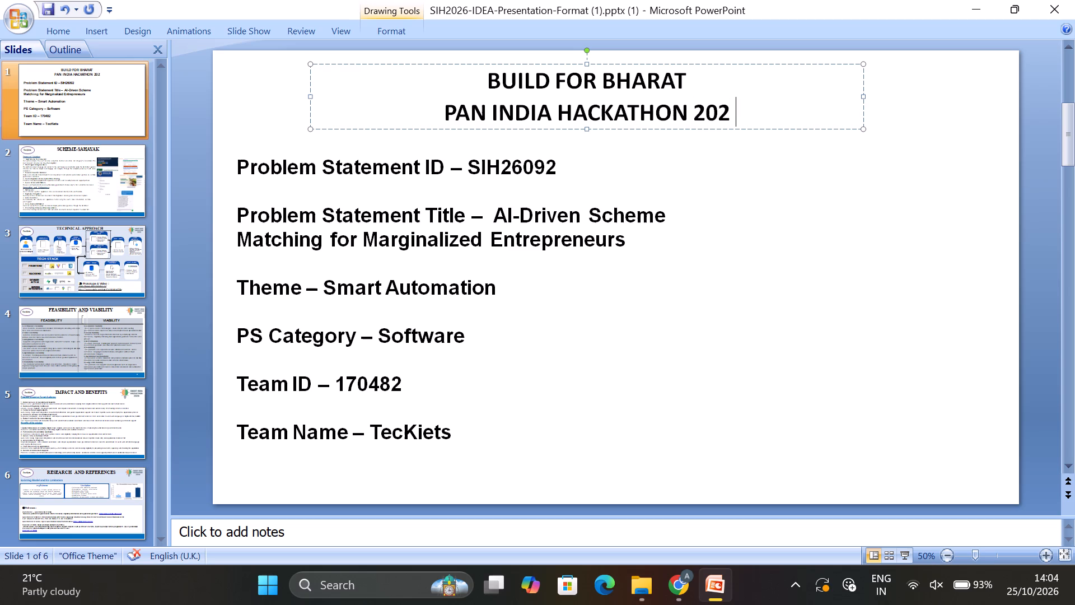
Delete the Problem Statement ID line from the title slide's details text.
{"action": "left_click", "coordinate": [554, 174]}
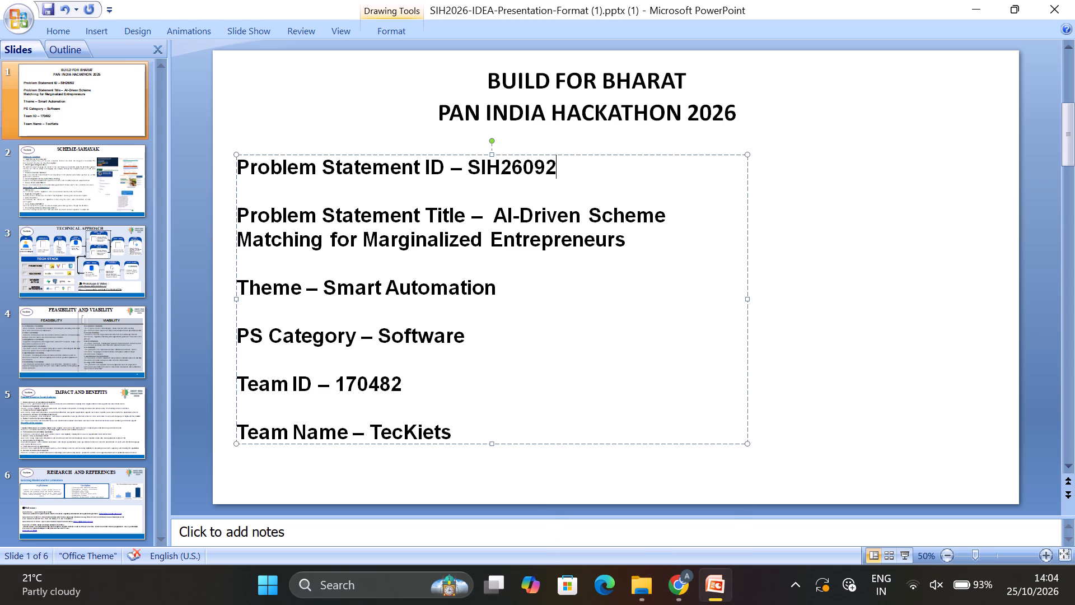
{"action": "left_click_drag", "start_coordinate": [240, 167], "coordinate": [584, 180]}
{"action": "key", "text": "BackSpace"}
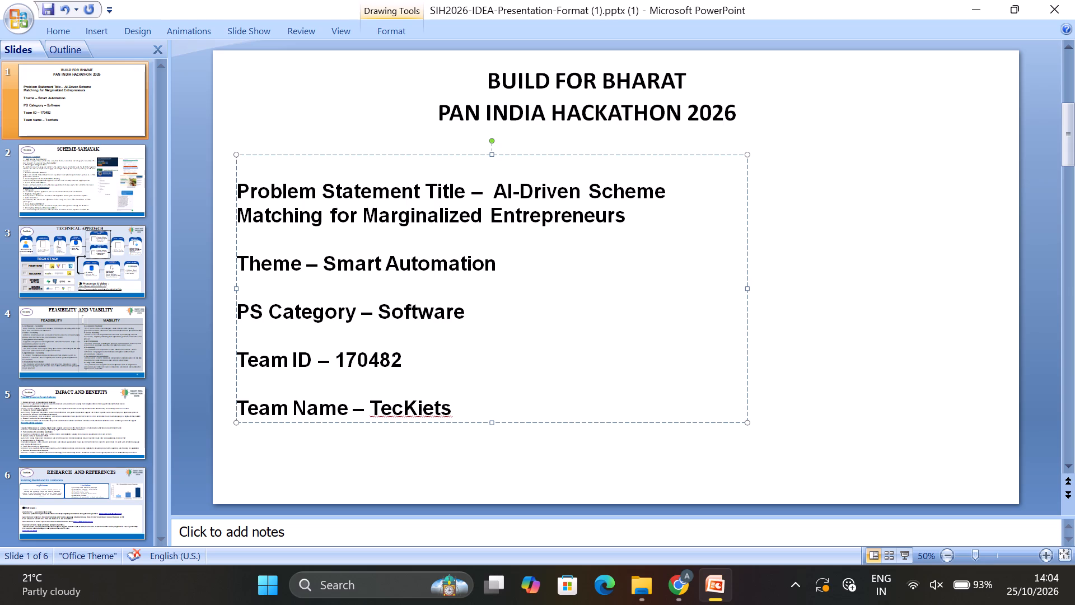
Select the problem statement title wording "AI-Driven Scheme Matching for Marginalized Entrepreneurs" on the title slide.
{"action": "left_click_drag", "start_coordinate": [492, 189], "coordinate": [641, 222]}
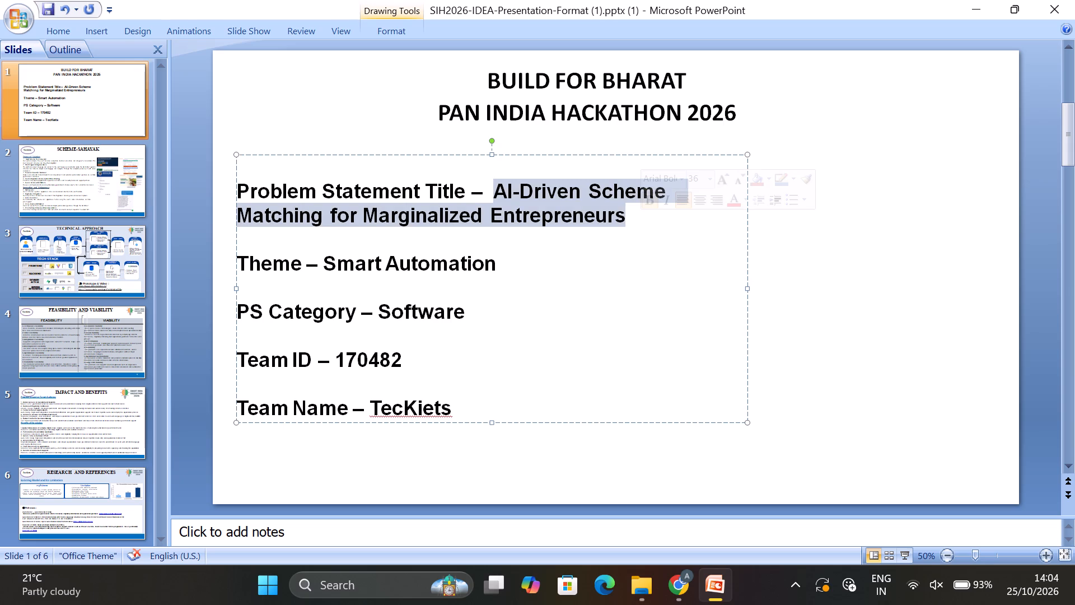
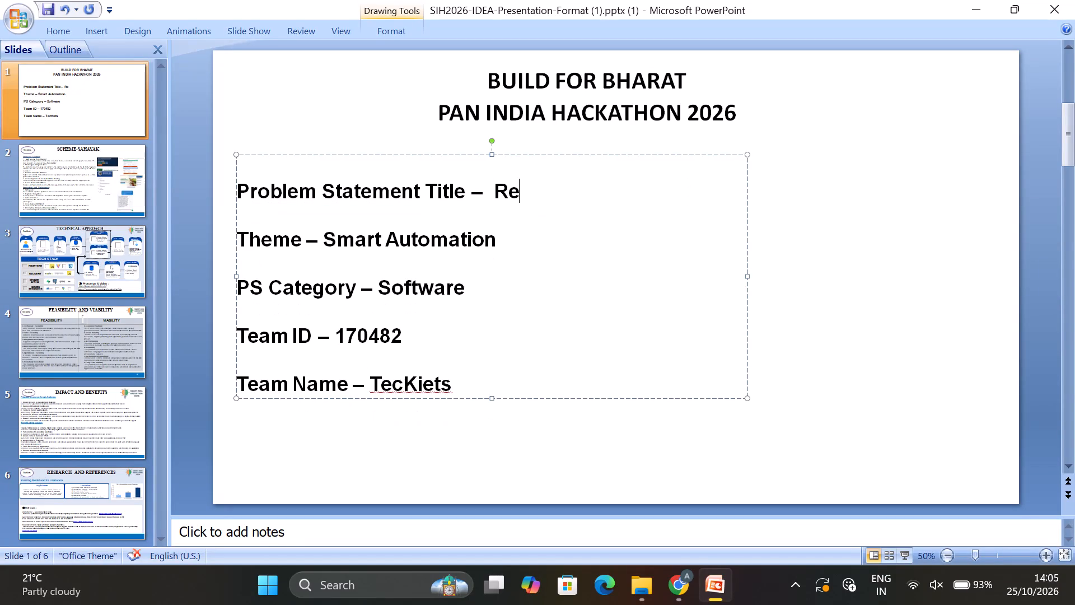
Complete the problem statement title as "Reimagine government digital services for the next billion citizens" on the title slide.
{"action": "type", "text": "imagine"}
{"action": "key", "text": "space"}
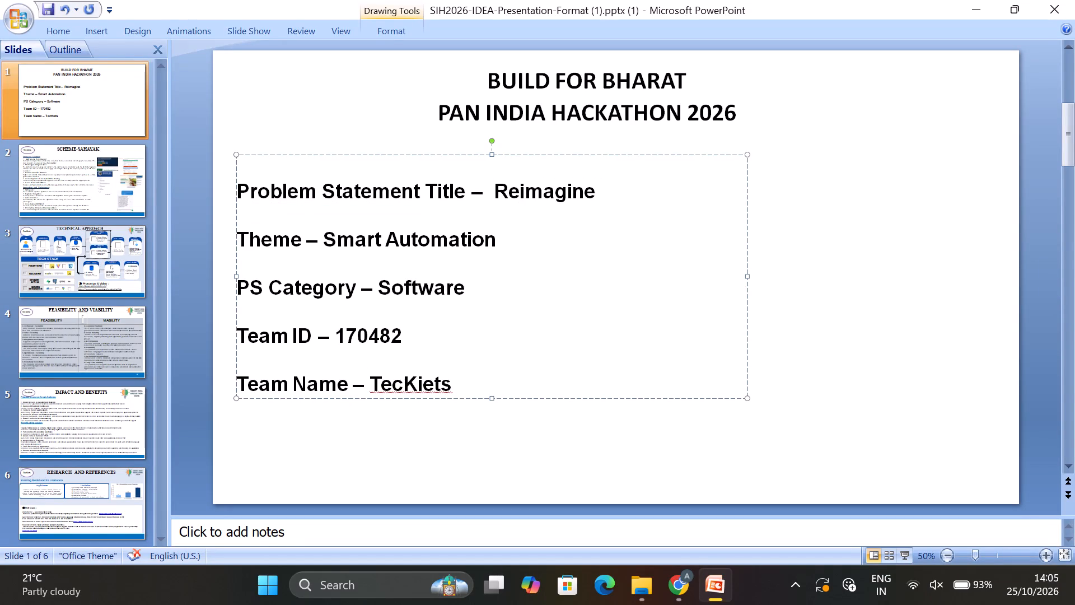
{"action": "type", "text": "government"}
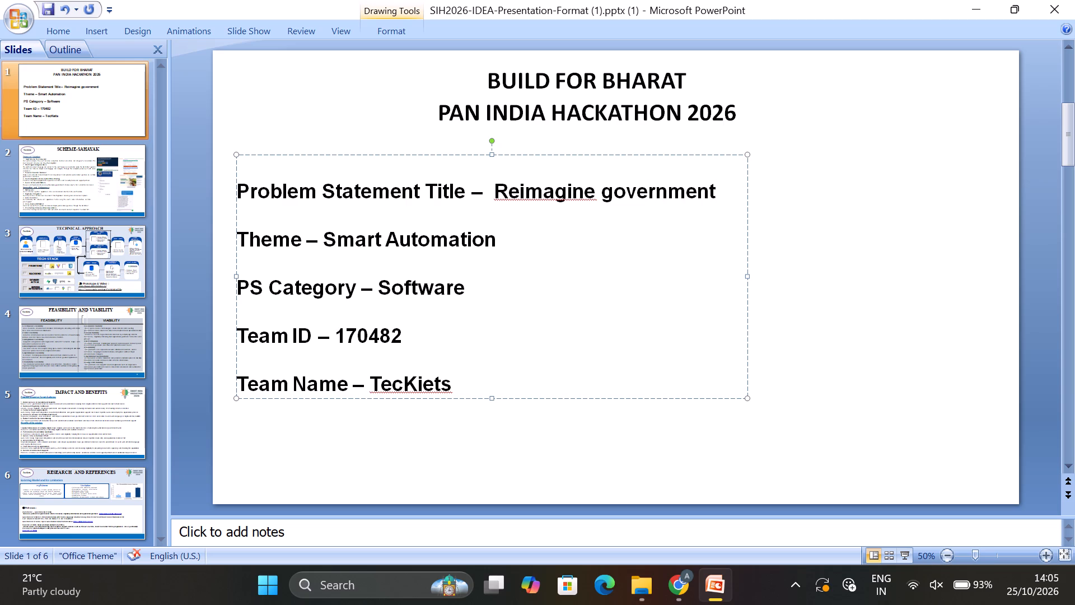
{"action": "key", "text": "space"}
{"action": "type", "text": "digi"}
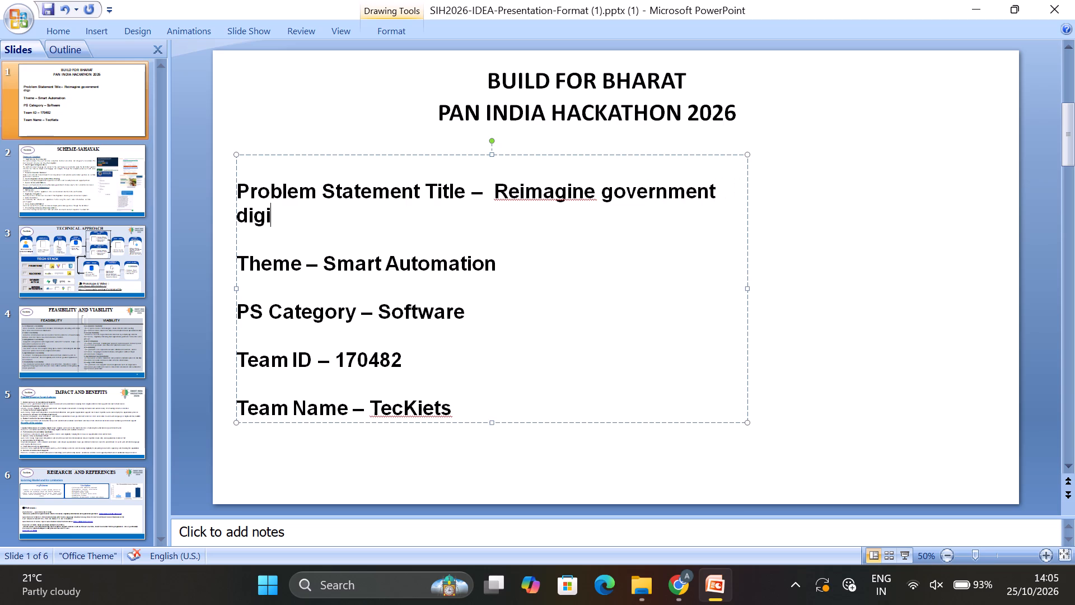
{"action": "type", "text": "tal services"}
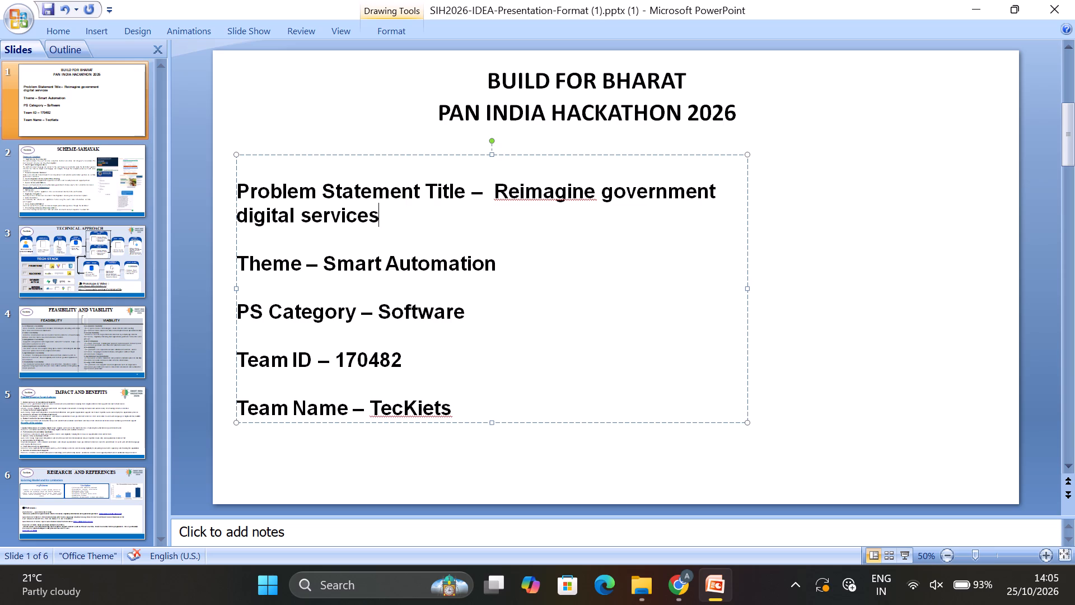
{"action": "key", "text": "space"}
{"action": "type", "text": "for the ne"}
{"action": "type", "text": "xt"}
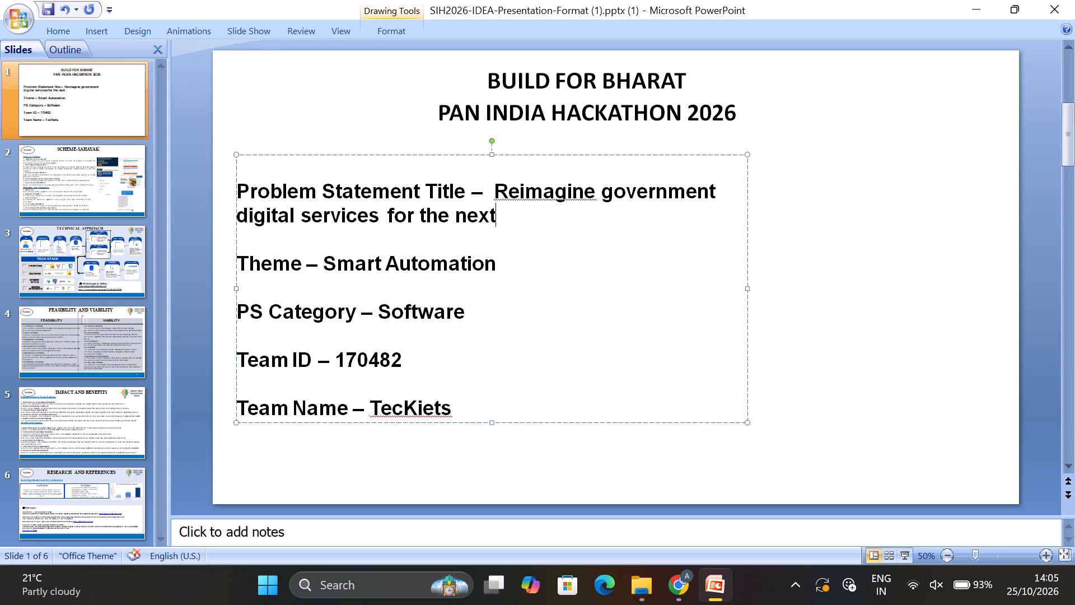
{"action": "key", "text": "space"}
{"action": "type", "text": "billion citizen"}
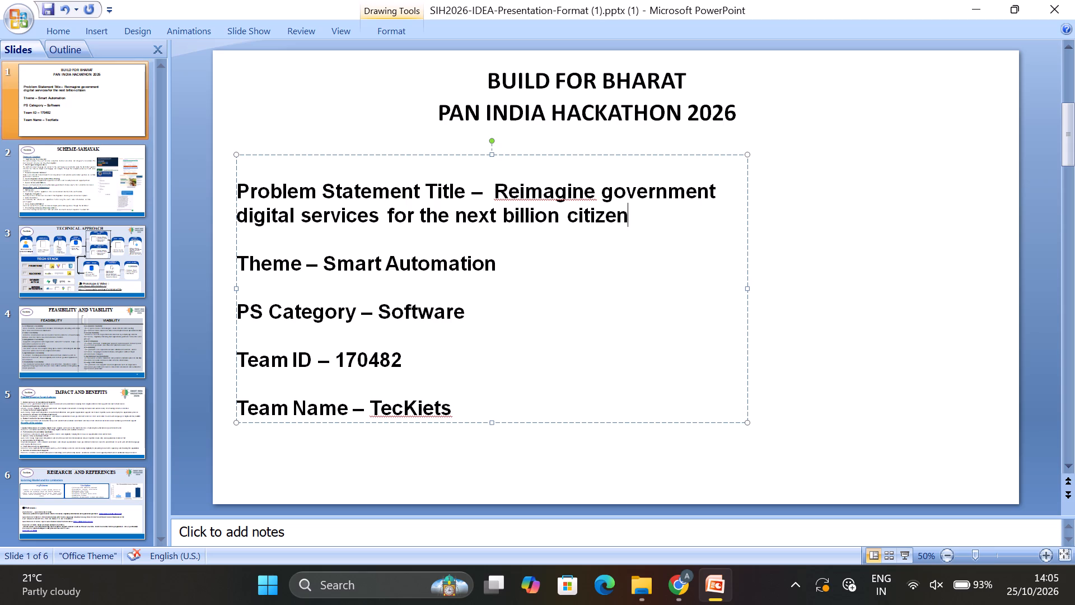
{"action": "key", "text": "s"}
Append OPEN INNOVATION in capitals to the end of the problem statement title.
{"action": "key", "text": "space"}
{"action": "type", "text": "ope"}
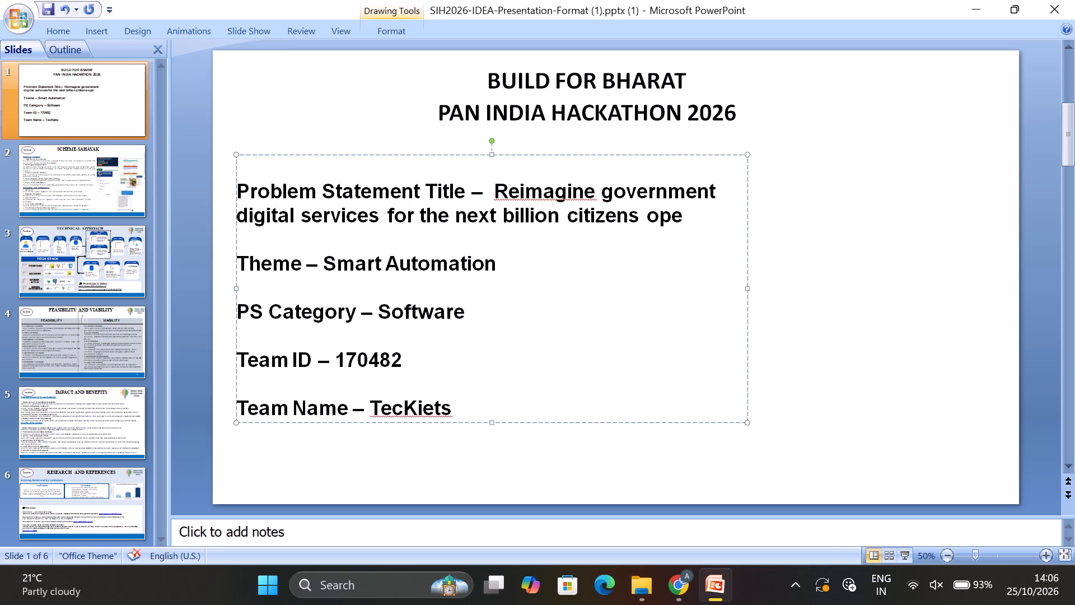
{"action": "key", "text": "BackSpace"}
{"action": "key", "text": "BackSpace"}
{"action": "key", "text": "BackSpace"}
{"action": "type", "text": "OPEN INNO"}
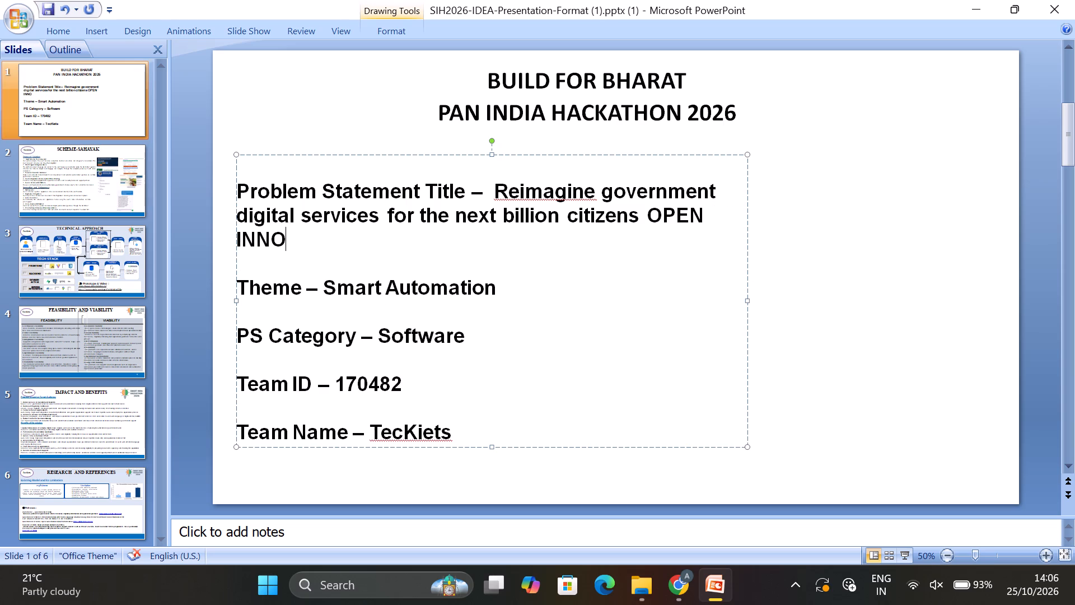
{"action": "type", "text": "VATION"}
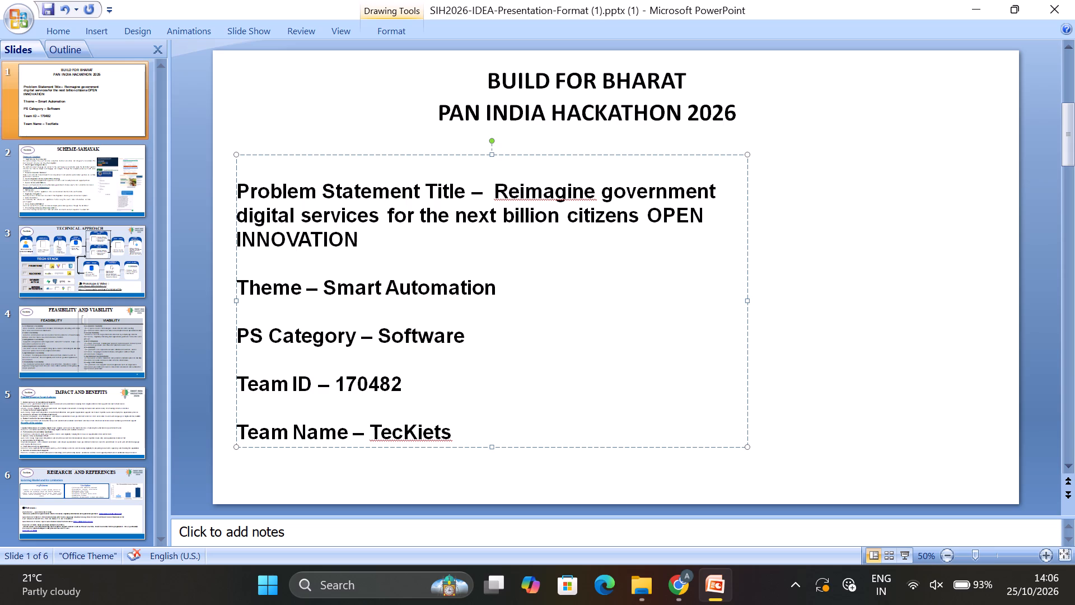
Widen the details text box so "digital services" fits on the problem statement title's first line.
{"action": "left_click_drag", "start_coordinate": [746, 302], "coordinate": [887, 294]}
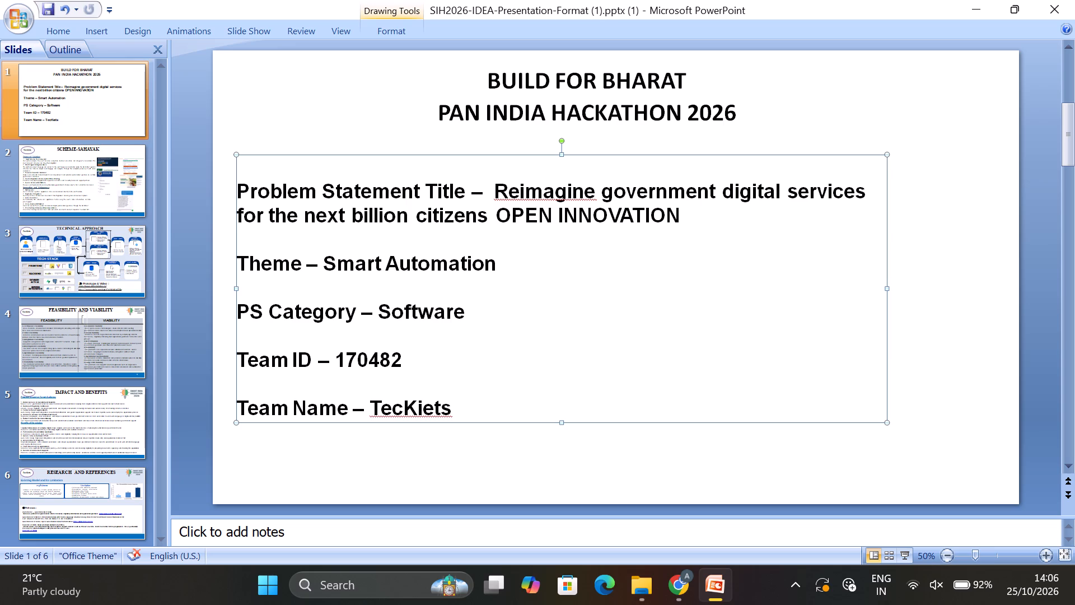
Delete the Theme line from the details text, leaving one blank line between the problem statement title and PS Category.
{"action": "left_click", "coordinate": [383, 269]}
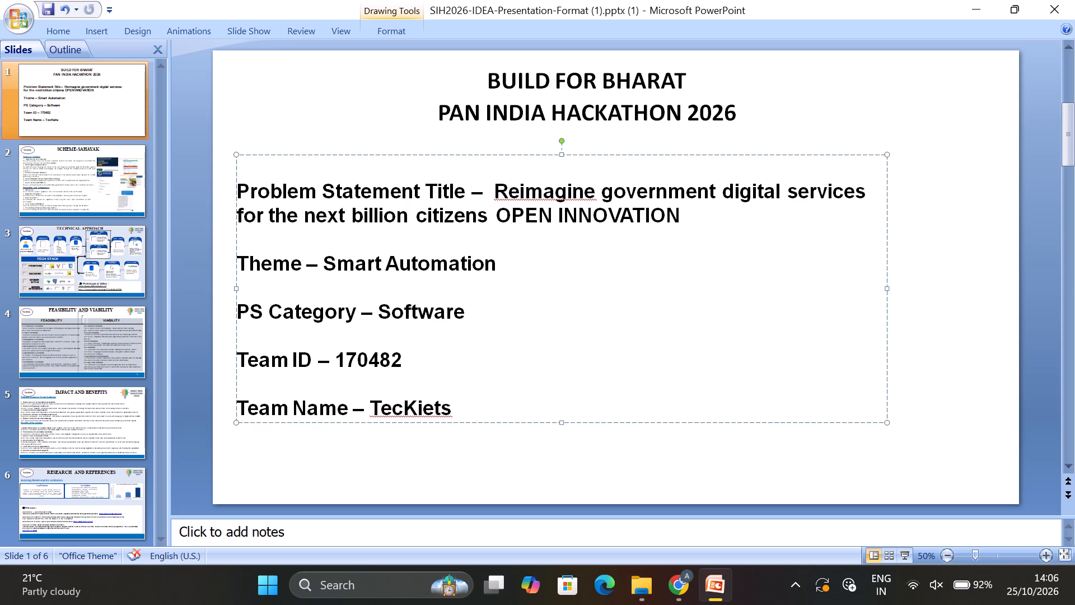
{"action": "left_click_drag", "start_coordinate": [242, 261], "coordinate": [558, 273]}
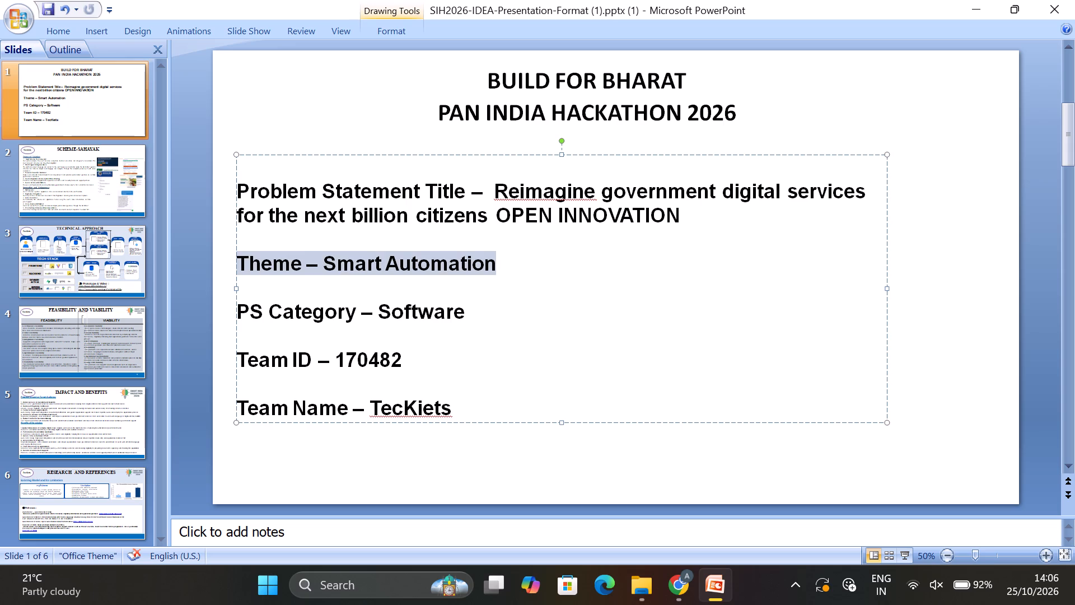
{"action": "left_click_drag", "start_coordinate": [558, 273], "coordinate": [567, 274]}
{"action": "key", "text": "BackSpace"}
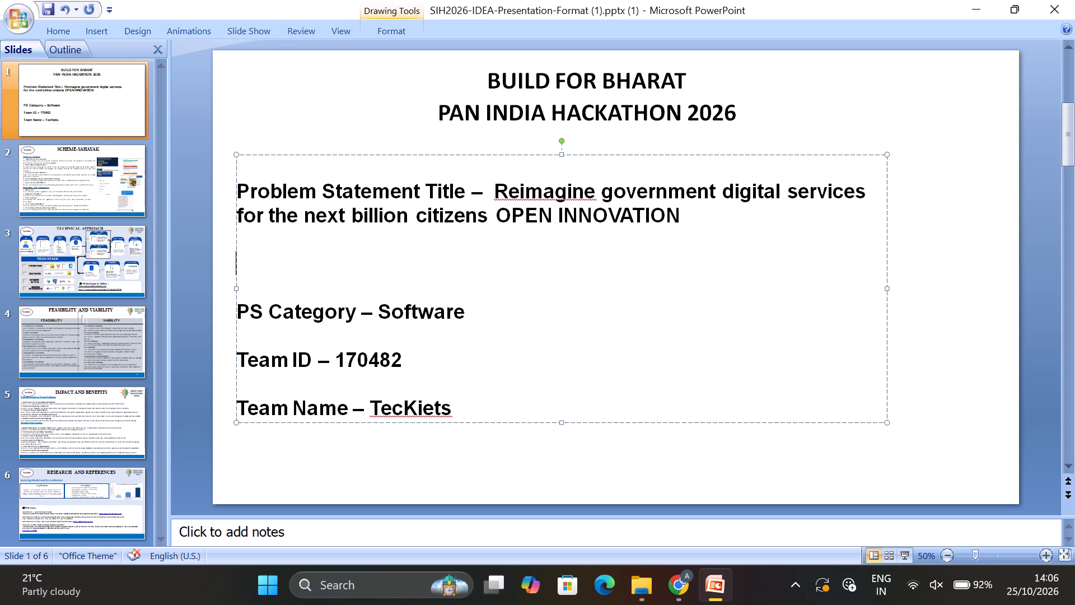
{"action": "left_click", "coordinate": [239, 313]}
{"action": "key", "text": "BackSpace"}
{"action": "key", "text": "BackSpace"}
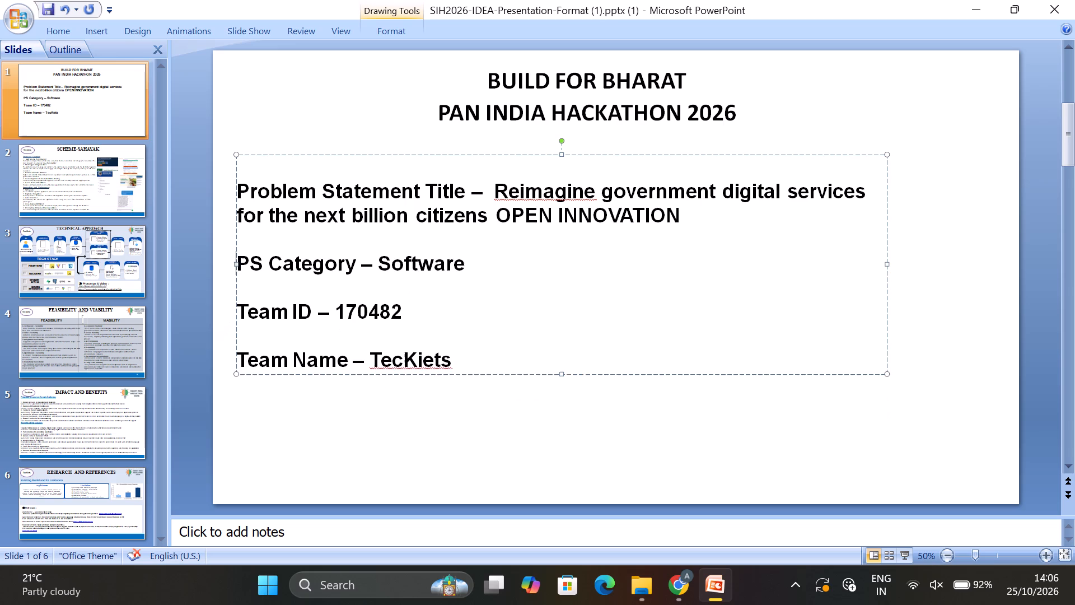
{"action": "key", "text": "BackSpace"}
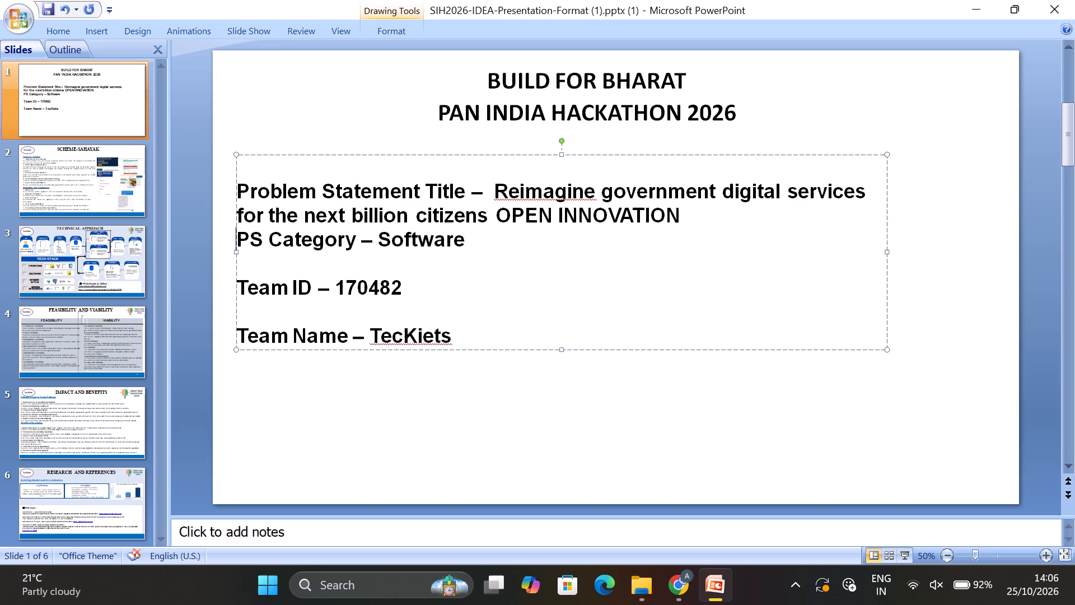
{"action": "key", "text": "space"}
{"action": "key", "text": "BackSpace"}
{"action": "key", "text": "Return"}
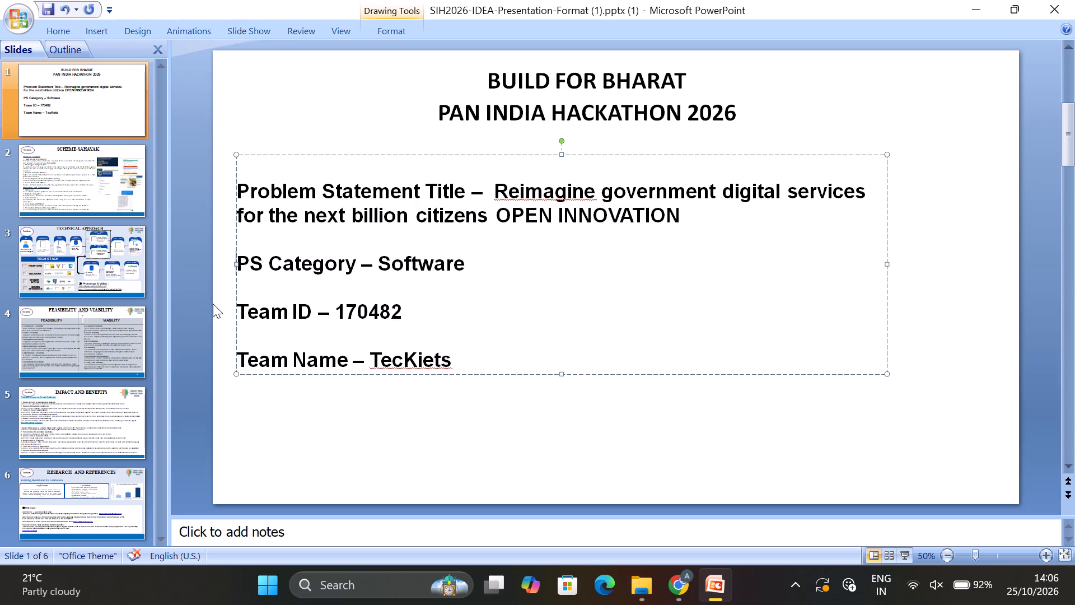
Delete the Team ID line from the details text, keeping one blank line between PS Category and Team Name.
{"action": "left_click_drag", "start_coordinate": [240, 310], "coordinate": [398, 318]}
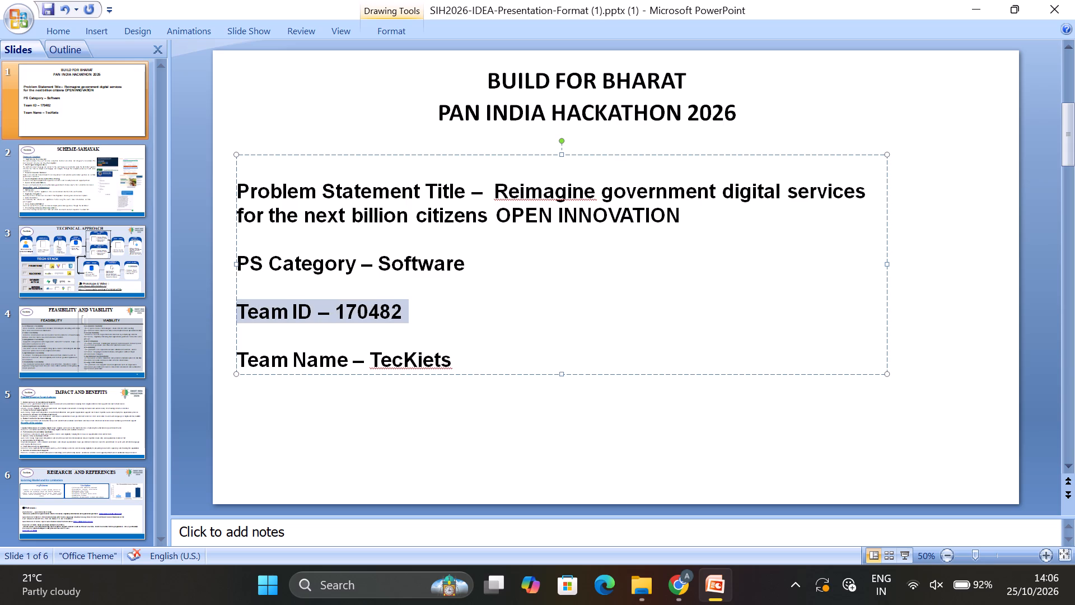
{"action": "left_click_drag", "start_coordinate": [398, 318], "coordinate": [406, 318]}
{"action": "key", "text": "BackSpace"}
{"action": "key", "text": "BackSpace"}
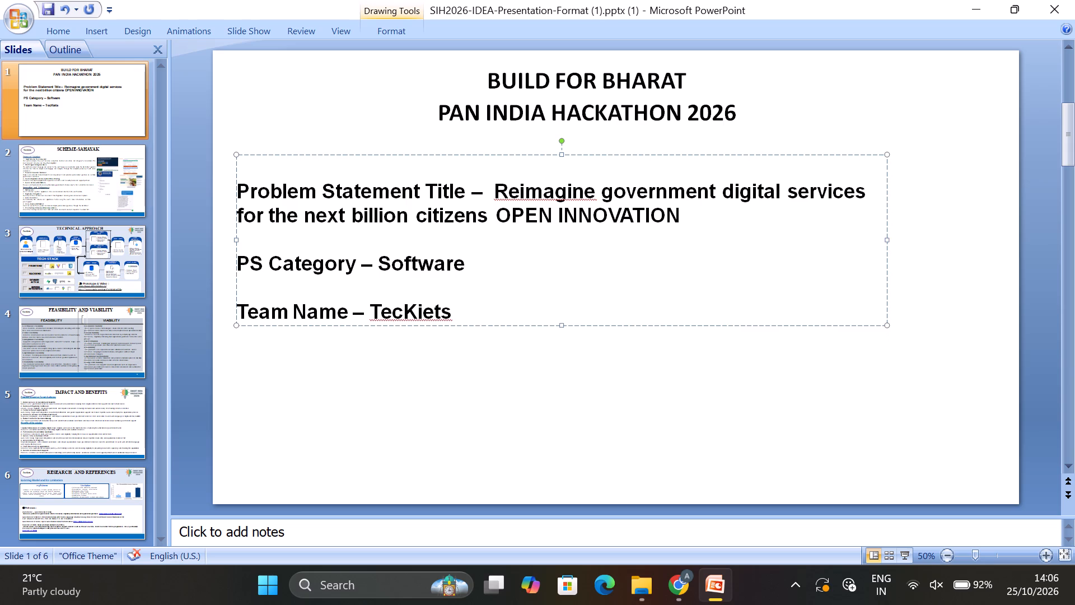
{"action": "key", "text": "BackSpace"}
{"action": "key", "text": "Return"}
Narrow the details text box so the title's first line ends at "digital", and try to extend the box downward.
{"action": "left_click_drag", "start_coordinate": [888, 238], "coordinate": [795, 255]}
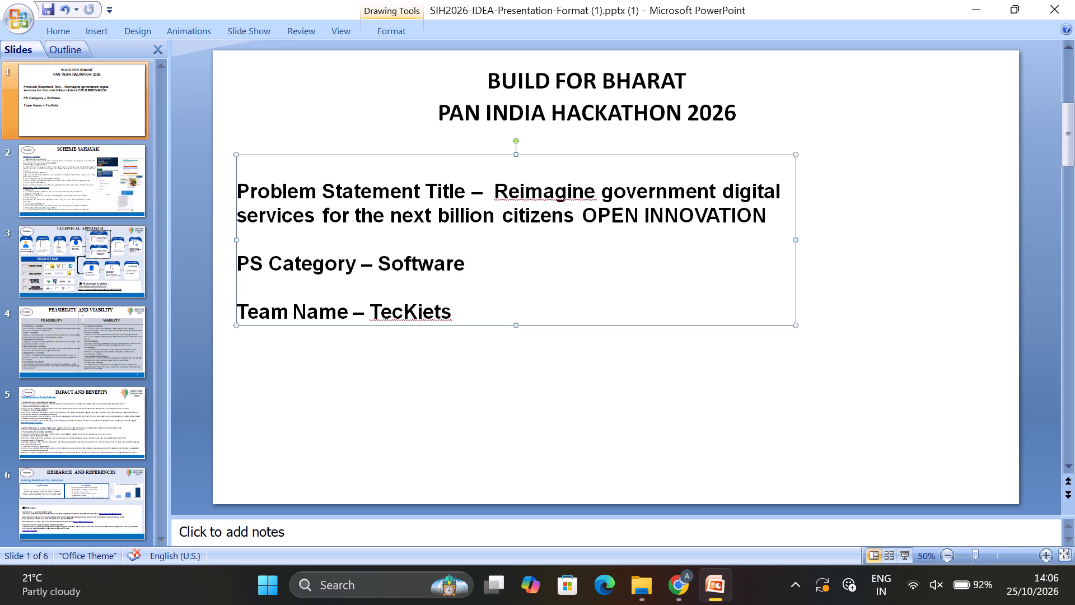
{"action": "left_click_drag", "start_coordinate": [516, 324], "coordinate": [513, 390]}
{"action": "left_click", "coordinate": [872, 294]}
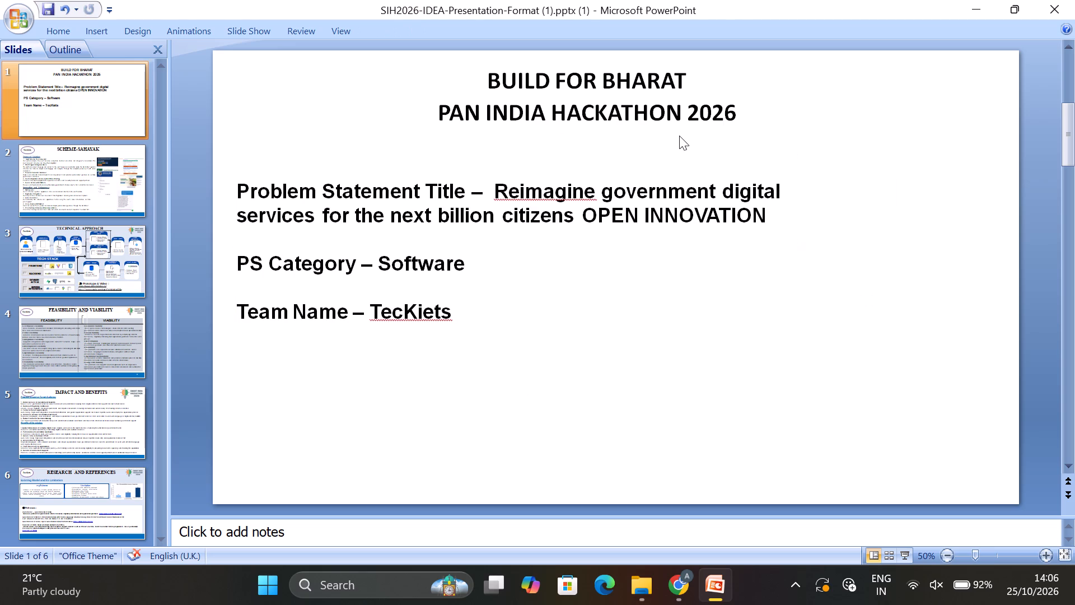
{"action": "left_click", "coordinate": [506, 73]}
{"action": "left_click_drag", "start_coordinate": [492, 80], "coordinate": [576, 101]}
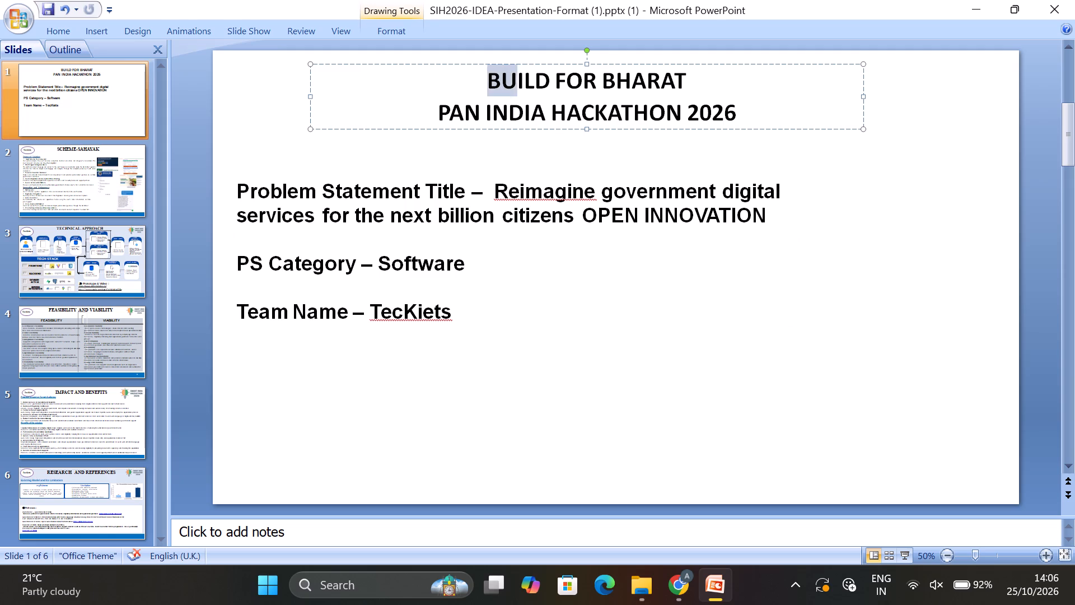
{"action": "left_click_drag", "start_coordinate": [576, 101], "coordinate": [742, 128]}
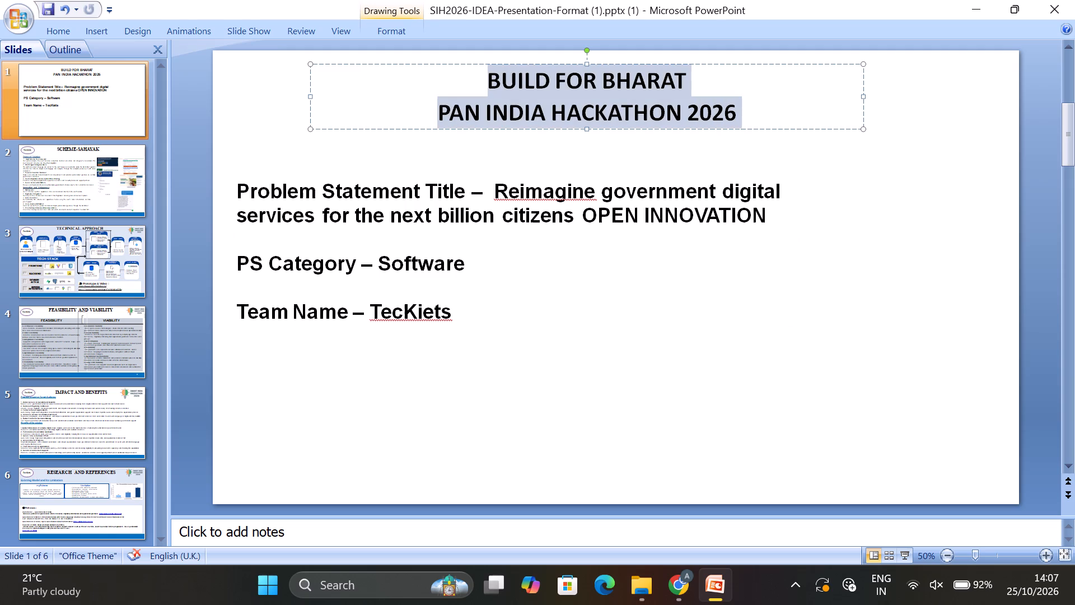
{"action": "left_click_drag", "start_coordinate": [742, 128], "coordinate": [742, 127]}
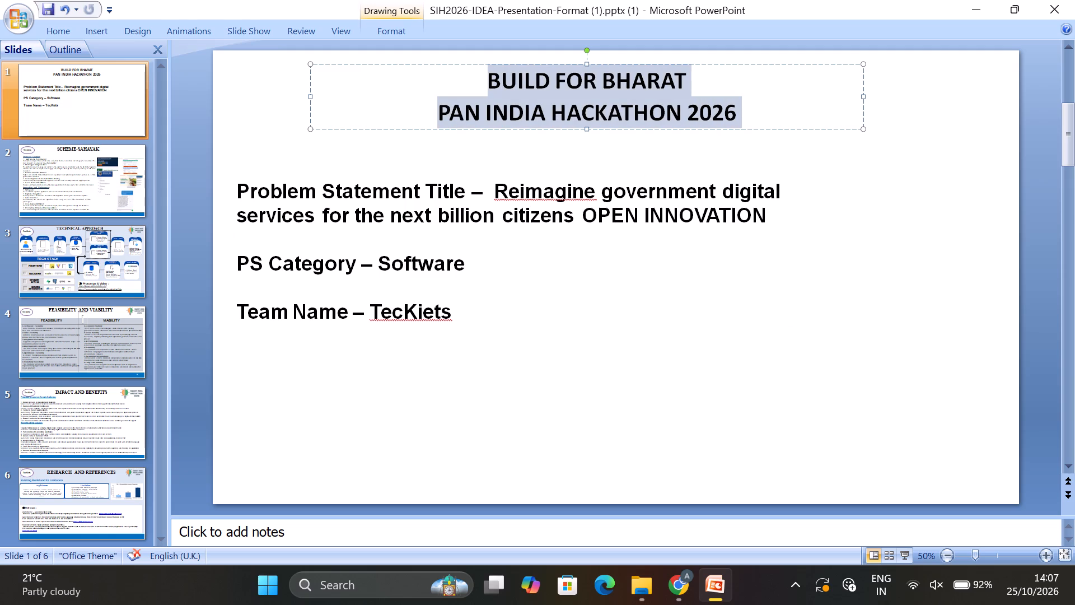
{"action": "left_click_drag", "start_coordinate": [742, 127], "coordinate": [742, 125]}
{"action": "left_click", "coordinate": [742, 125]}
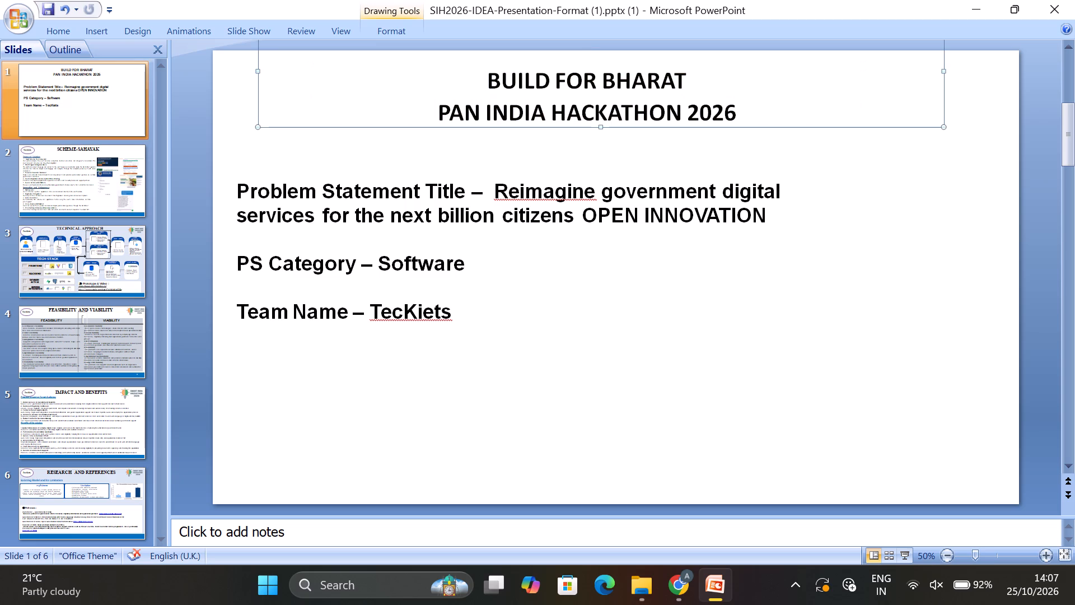
Change the font color of the heading line PAN INDIA HACKATHON 2026 to a darker shade of the theme blue.
{"action": "left_click_drag", "start_coordinate": [441, 112], "coordinate": [728, 117]}
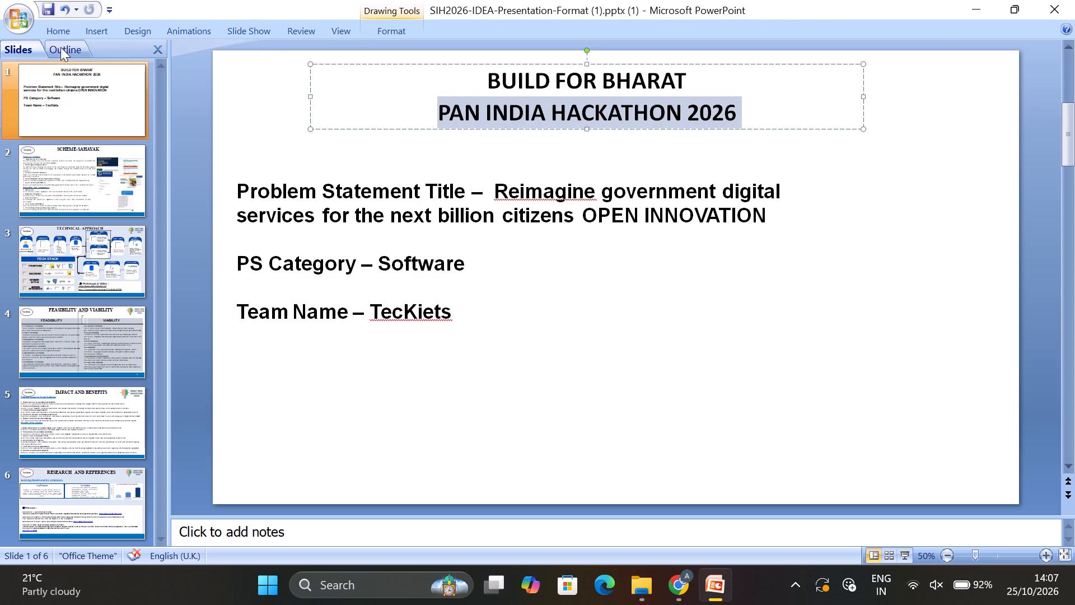
{"action": "left_click", "coordinate": [59, 30]}
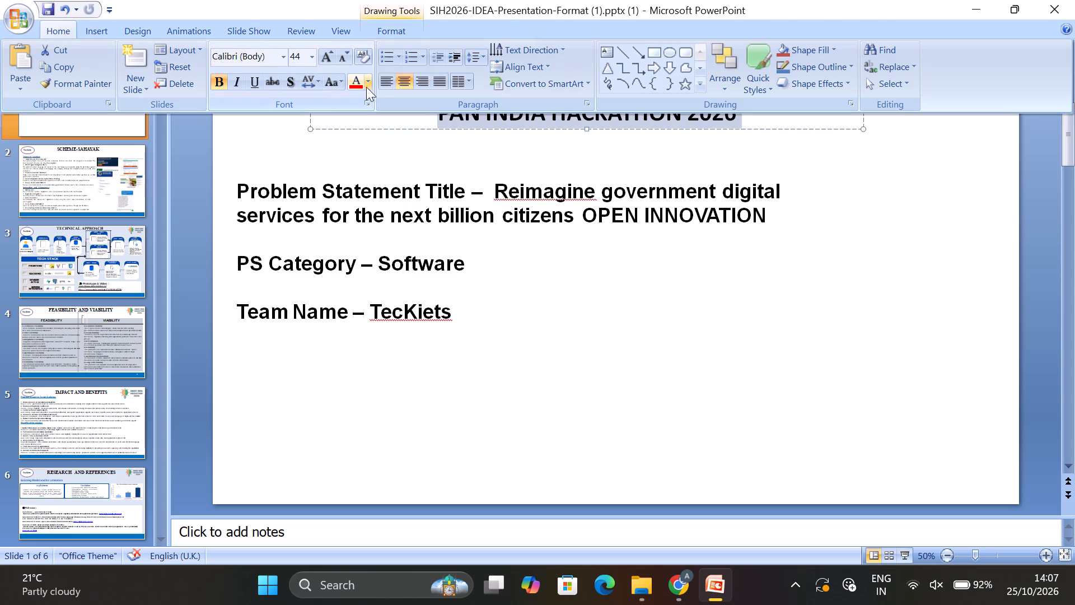
{"action": "left_click", "coordinate": [338, 80]}
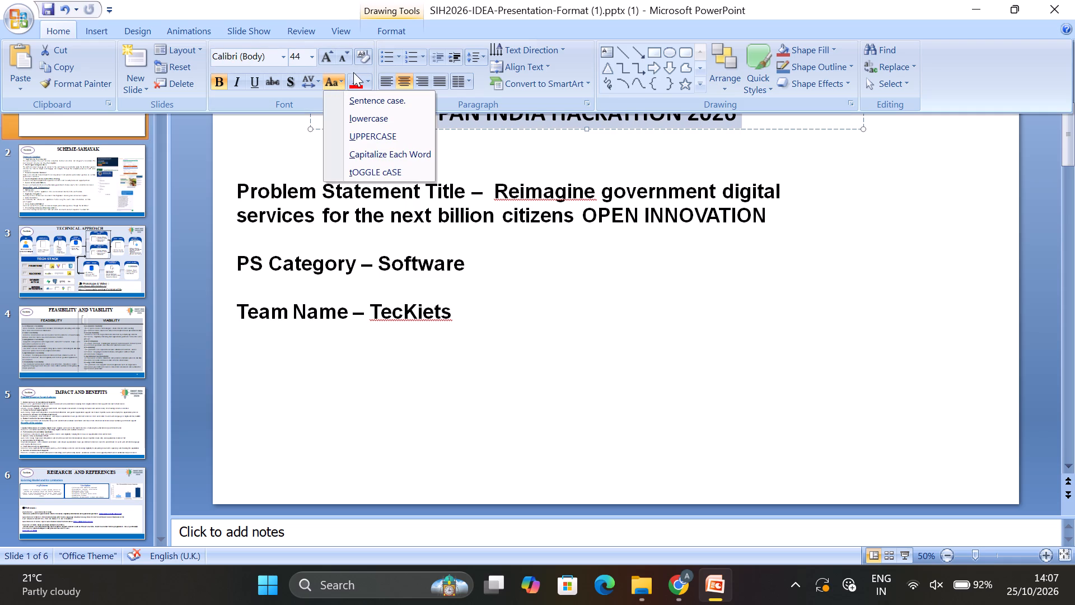
{"action": "left_click", "coordinate": [372, 81]}
{"action": "left_click", "coordinate": [368, 81]}
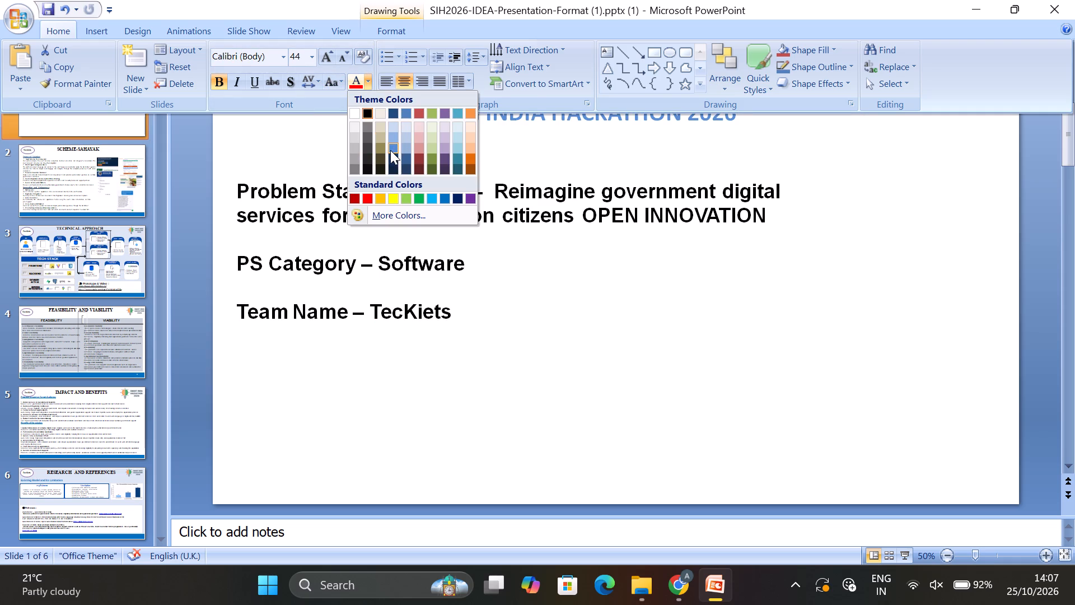
{"action": "left_click", "coordinate": [405, 159]}
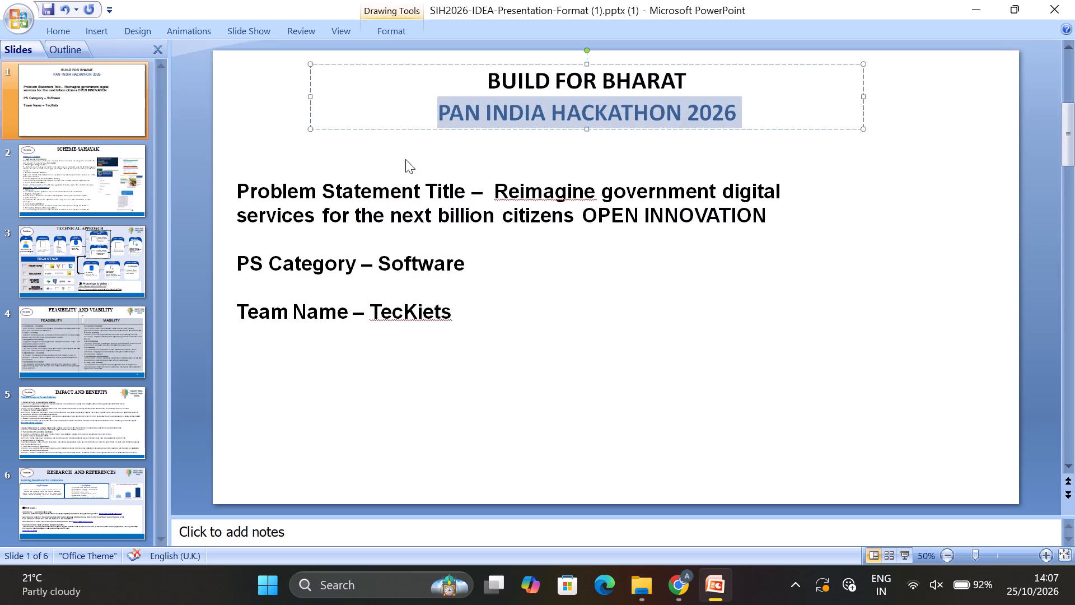
{"action": "left_click", "coordinate": [487, 164]}
Set the font size of the heading line BUILD FOR BHARAT to 60.
{"action": "left_click", "coordinate": [653, 95]}
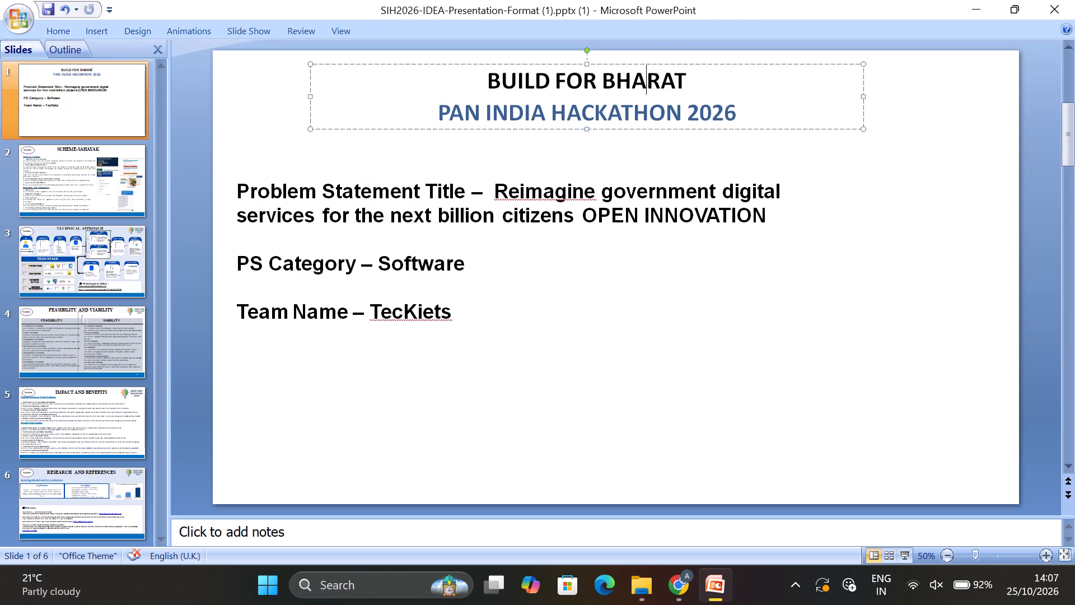
{"action": "left_click_drag", "start_coordinate": [490, 78], "coordinate": [687, 81]}
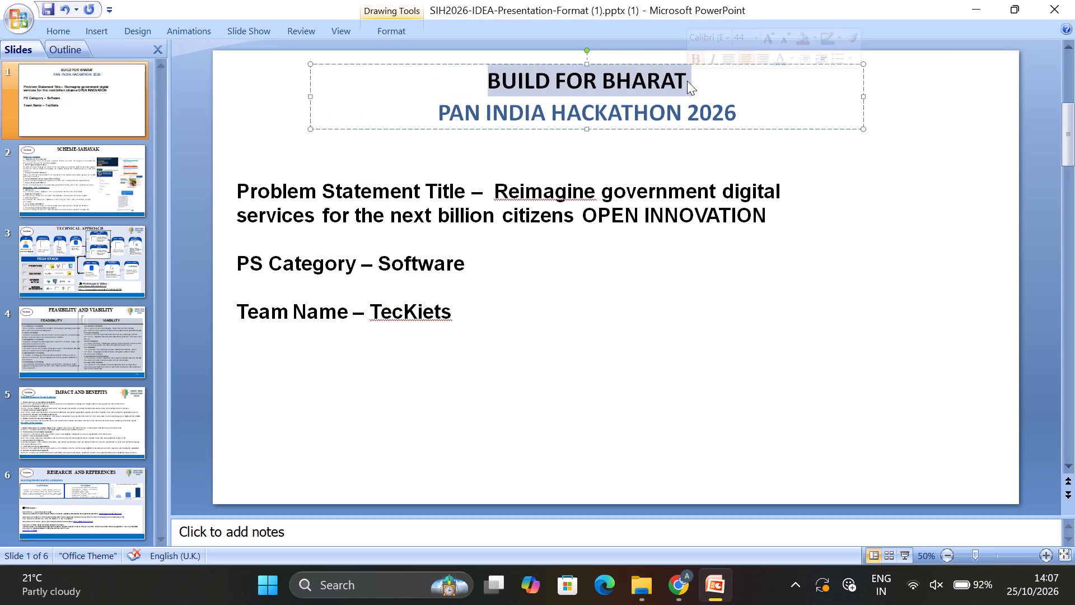
{"action": "left_click", "coordinate": [752, 39]}
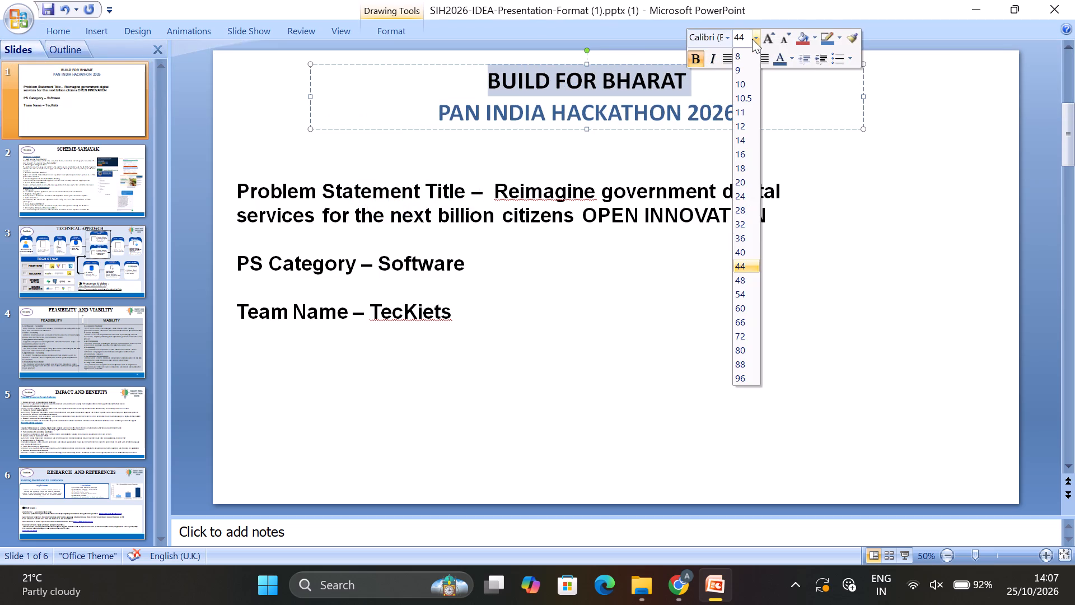
{"action": "left_click", "coordinate": [739, 306]}
{"action": "left_click", "coordinate": [810, 257]}
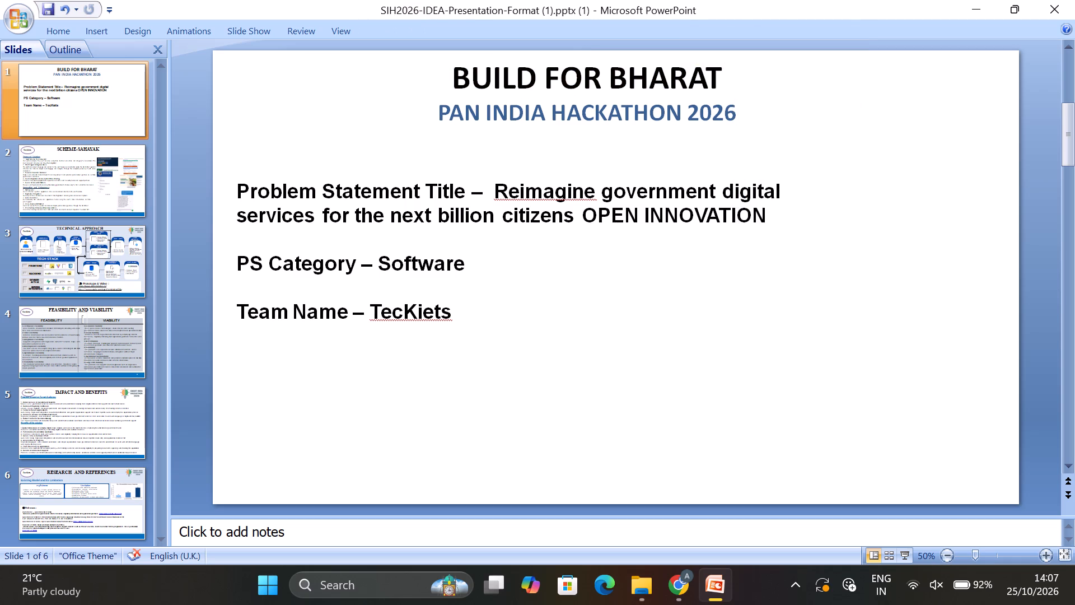
Add a line reading "PS Theme:AI INNOVATION" between the problem statement title and PS Category, with a blank line on each side.
{"action": "left_click", "coordinate": [773, 216]}
{"action": "key", "text": "Return"}
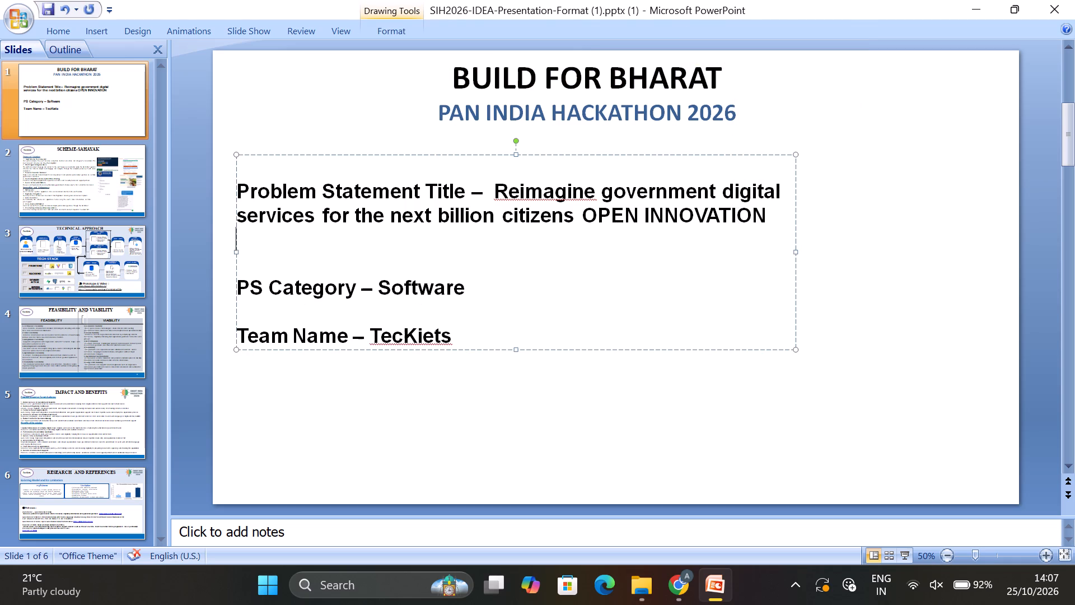
{"action": "key", "text": "space"}
{"action": "key", "text": "BackSpace"}
{"action": "key", "text": "Return"}
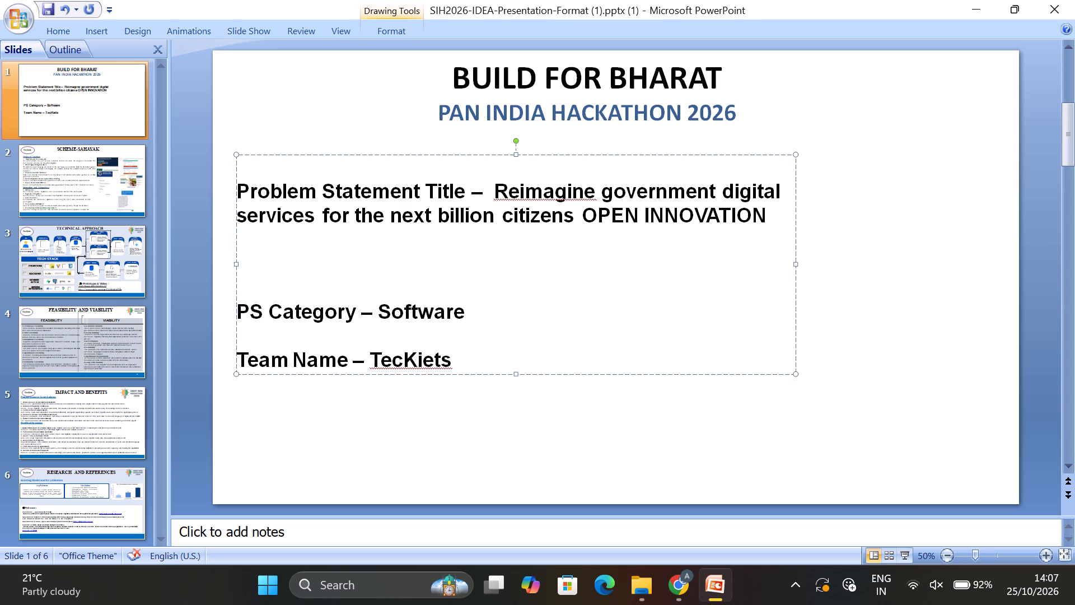
{"action": "type", "text": "PS T"}
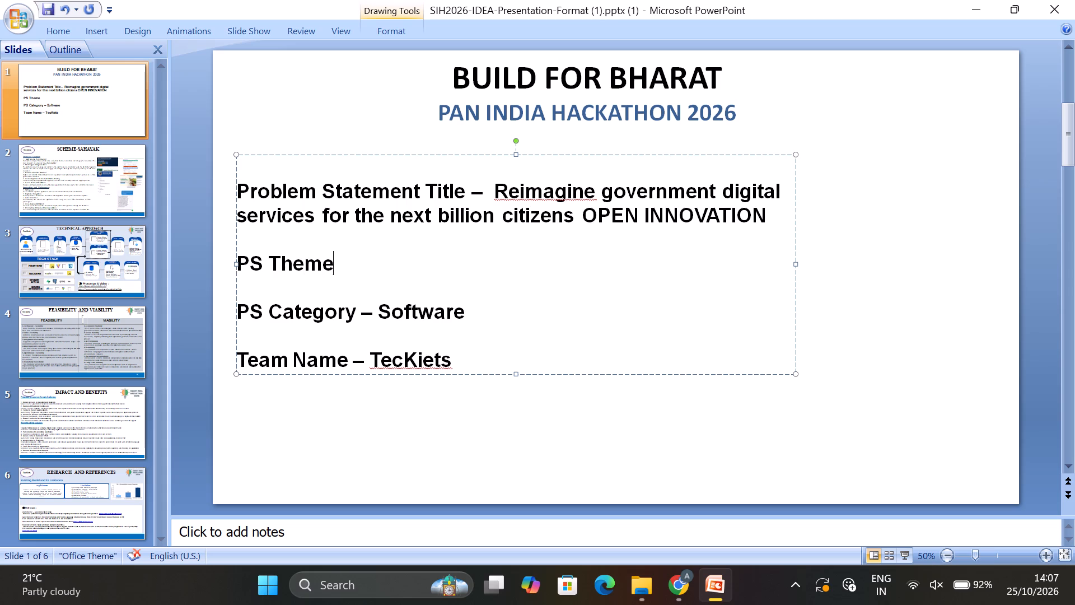
{"action": "key", "text": "shift+colon"}
{"action": "type", "text": "AI"}
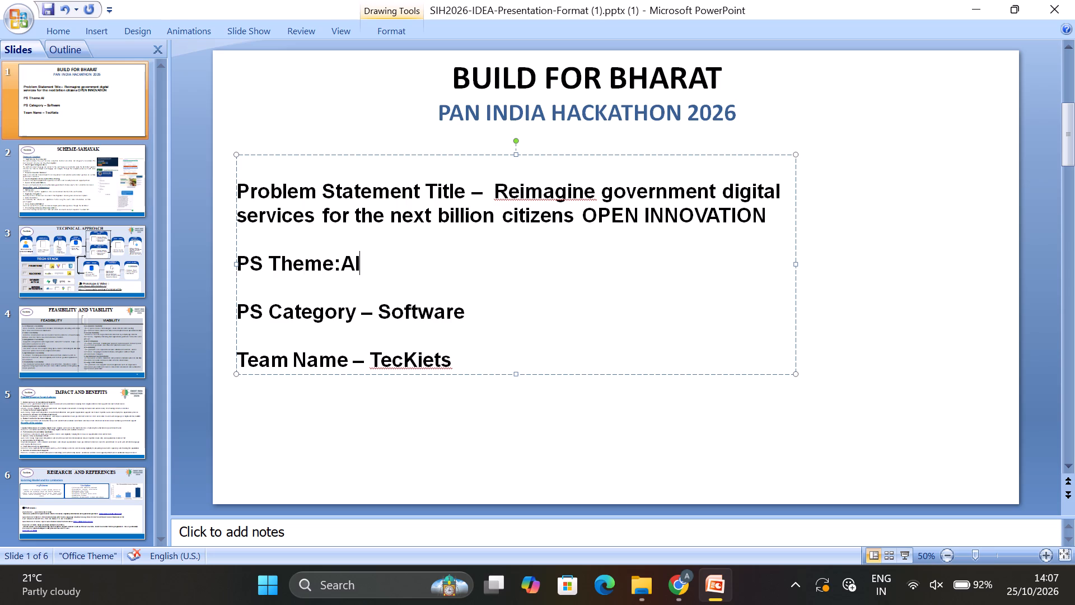
{"action": "key", "text": "space"}
{"action": "type", "text": "INNOVATION"}
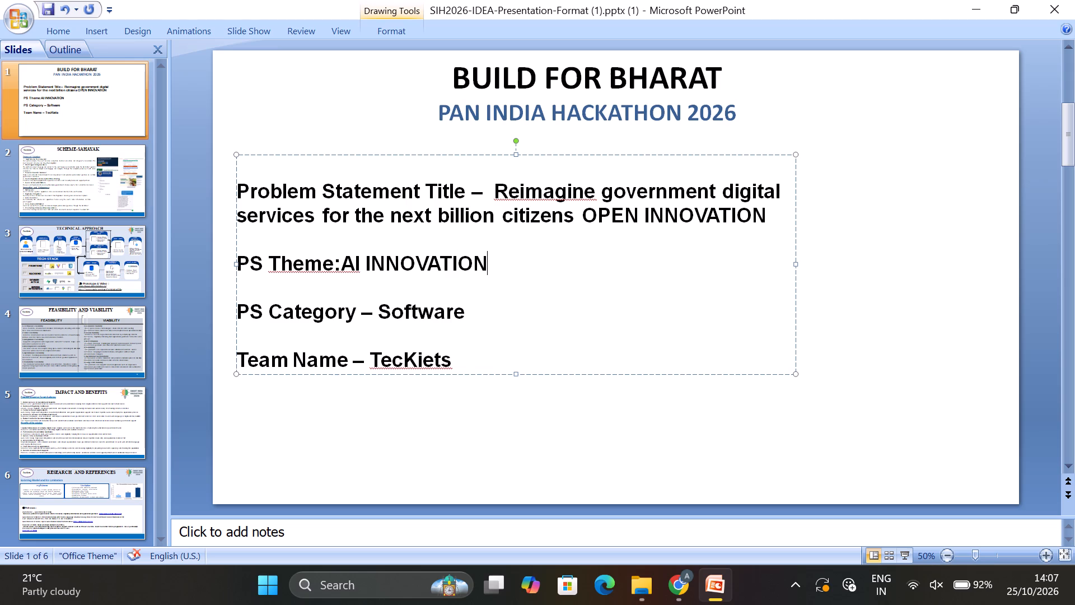
Change the capitalized word INNOVATION in the PS Theme line to "Innovation".
{"action": "key", "text": "BackSpace"}
{"action": "key", "text": "BackSpace"}
{"action": "key", "text": "BackSpace"}
{"action": "key", "text": "BackSpace"}
{"action": "key", "text": "BackSpace"}
{"action": "key", "text": "BackSpace"}
{"action": "key", "text": "BackSpace"}
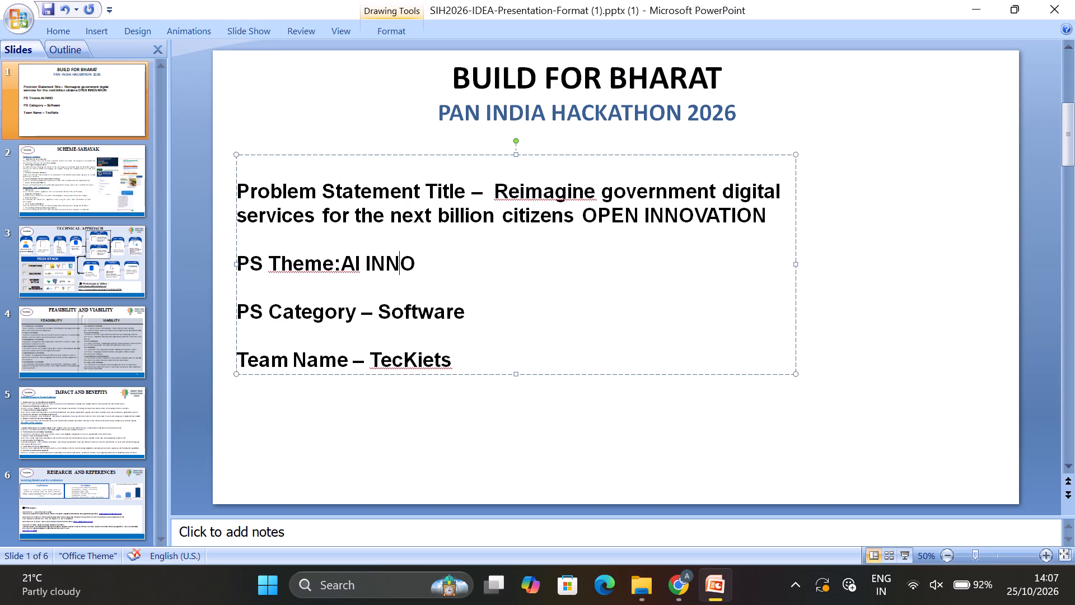
{"action": "key", "text": "BackSpace"}
{"action": "key", "text": "BackSpace"}
{"action": "key", "text": "n"}
{"action": "type", "text": "novation"}
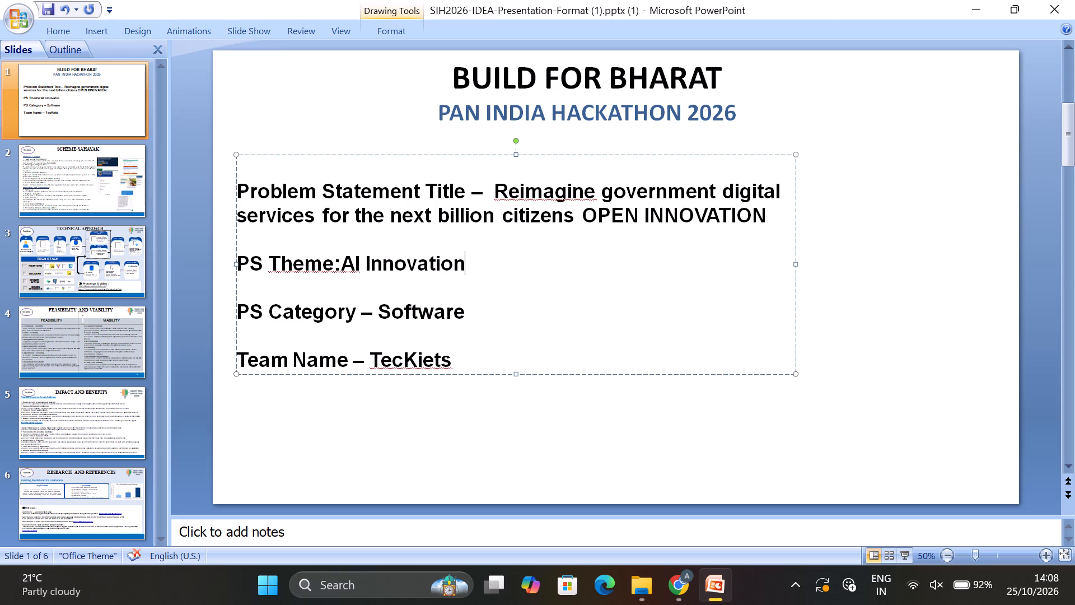
{"action": "left_click", "coordinate": [960, 364]}
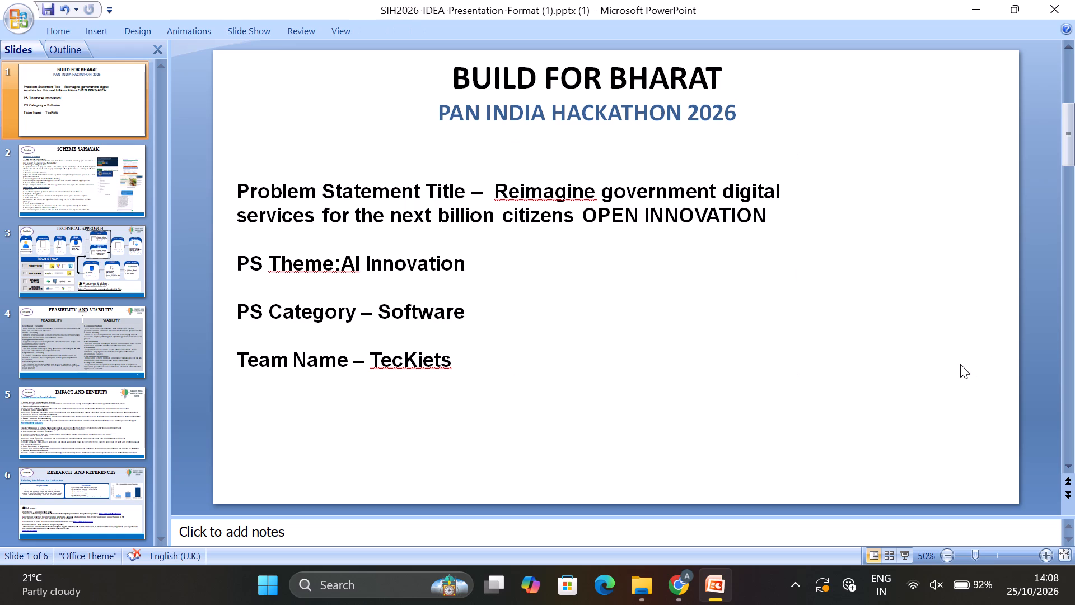
Replace the colon in the PS Theme line with a spaced hyphen, making it "PS Theme - AI Innovation".
{"action": "left_click", "coordinate": [647, 282]}
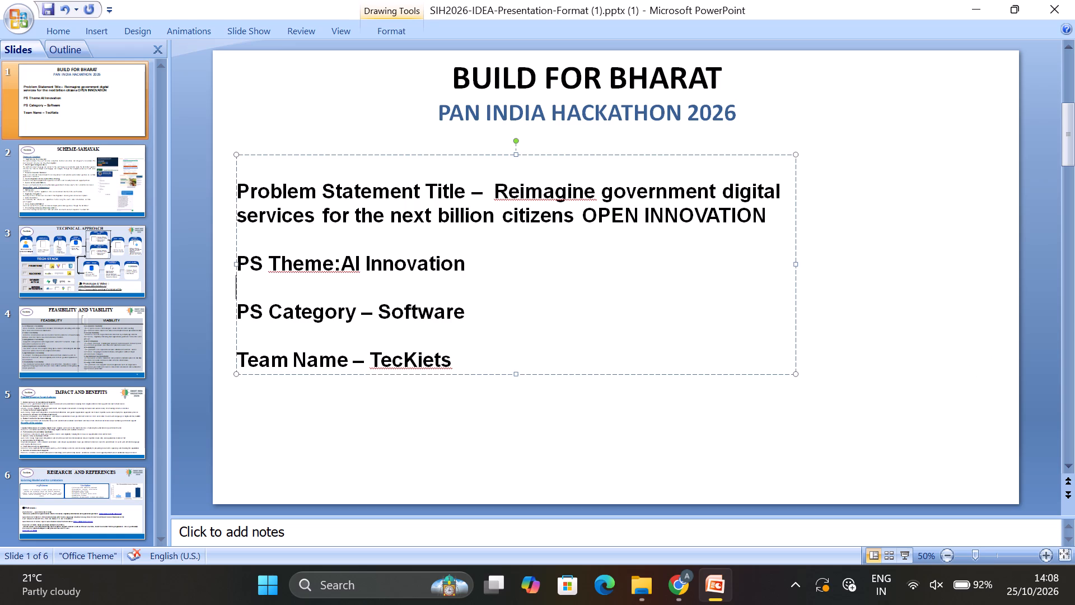
{"action": "left_click", "coordinate": [339, 263]}
{"action": "key", "text": "space"}
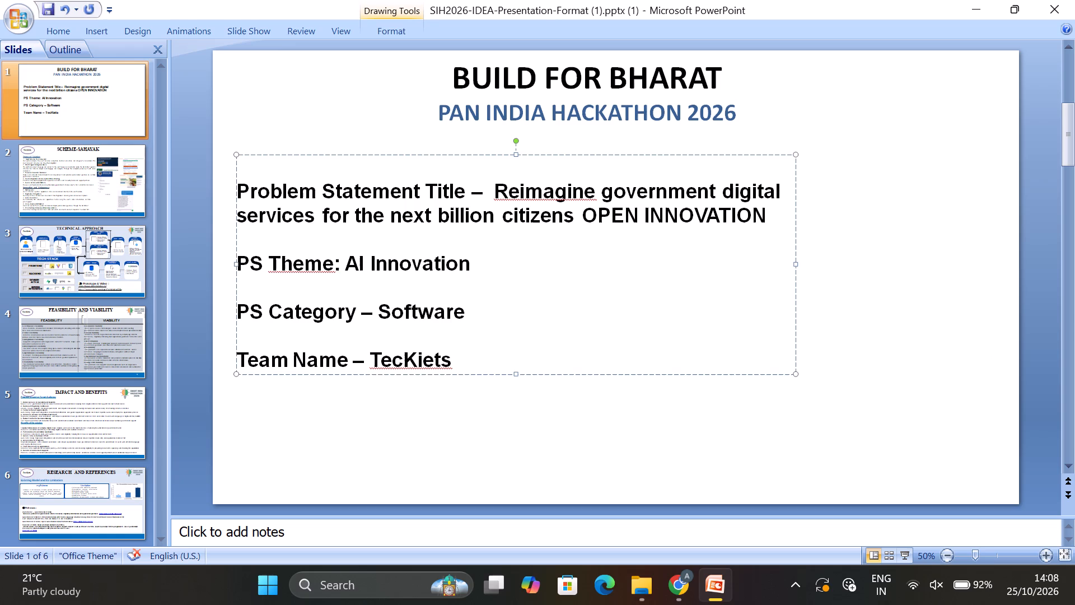
{"action": "left_click", "coordinate": [340, 261]}
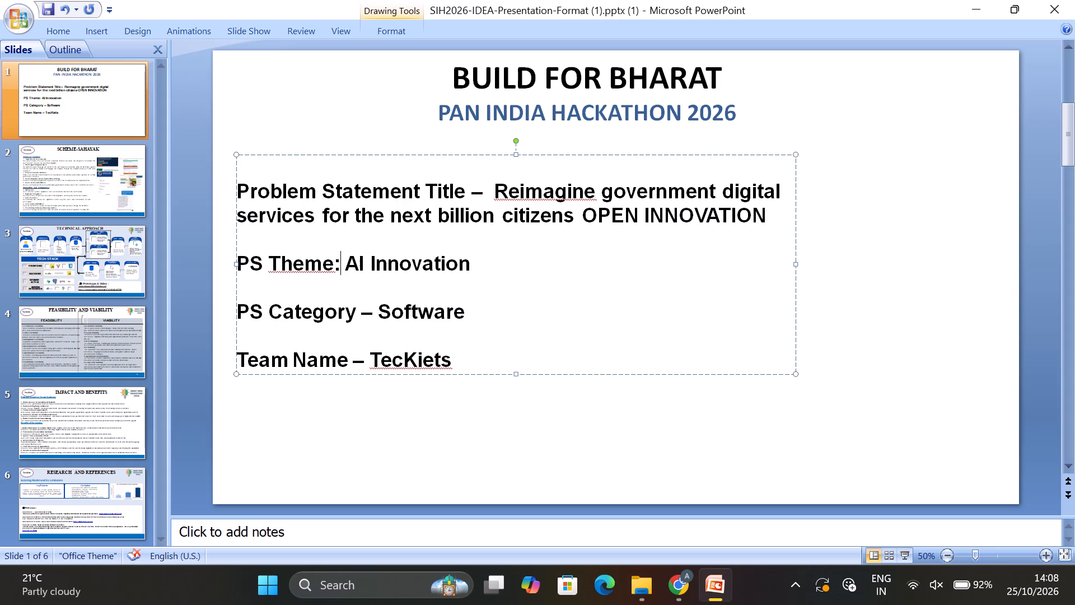
{"action": "key", "text": "BackSpace"}
{"action": "key", "text": "space"}
{"action": "type", "text": "-"}
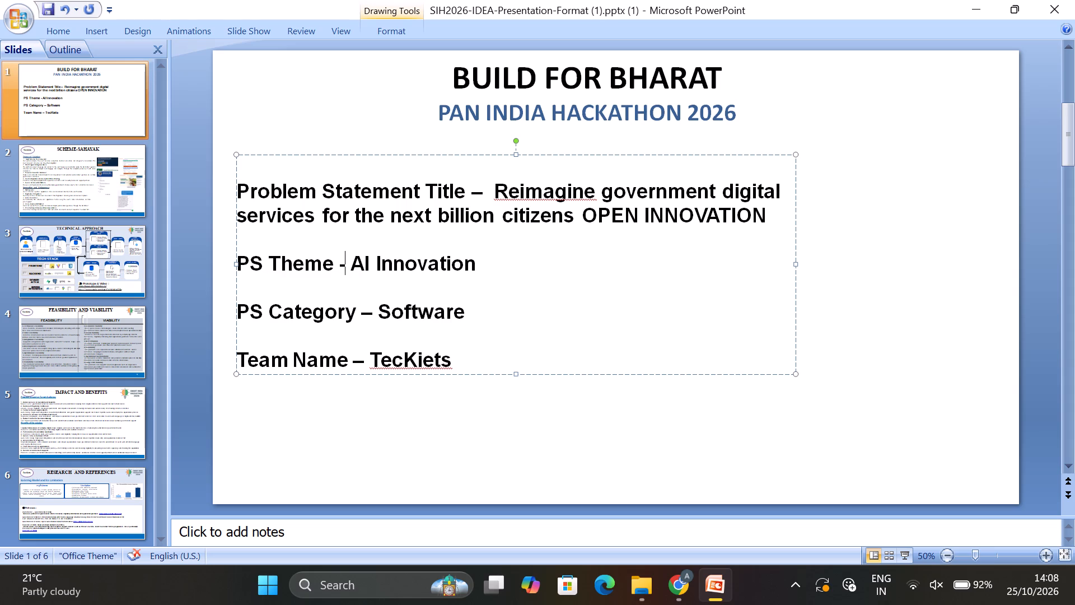
{"action": "key", "text": "minus"}
{"action": "key", "text": "BackSpace"}
{"action": "left_click", "coordinate": [502, 318]}
Delete the YouTube video link from the Prototype & Video box on slide 3, Technical Approach.
{"action": "left_click", "coordinate": [77, 409]}
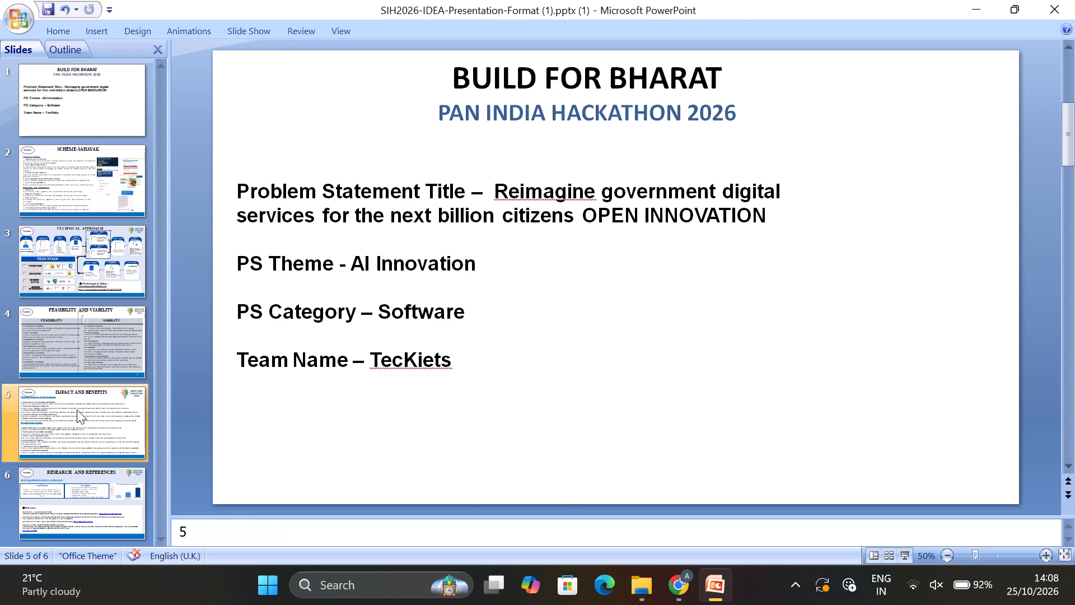
{"action": "left_click", "coordinate": [82, 489]}
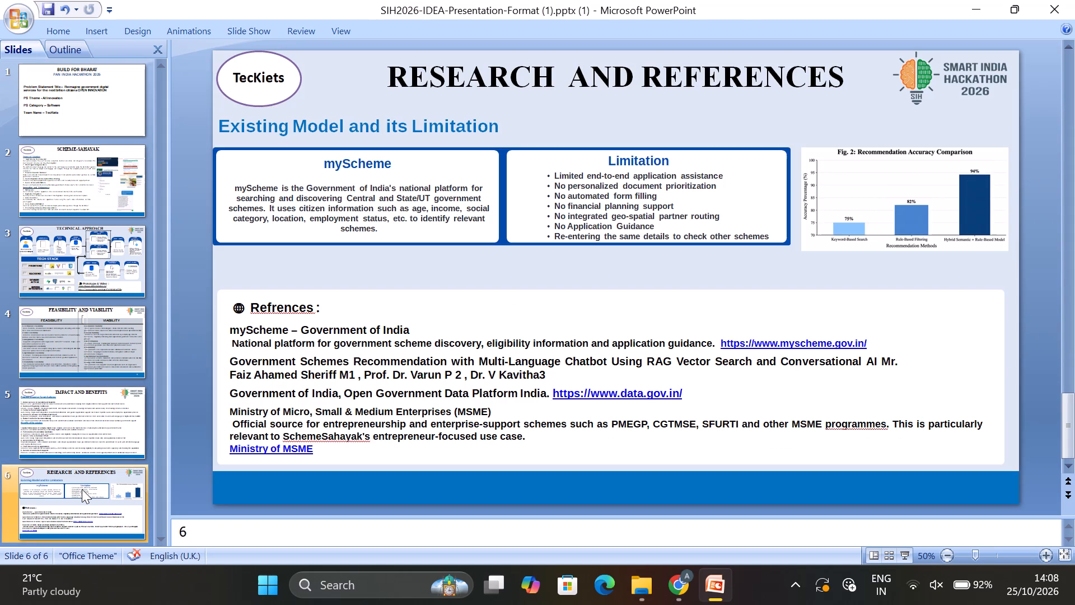
{"action": "left_click", "coordinate": [97, 281]}
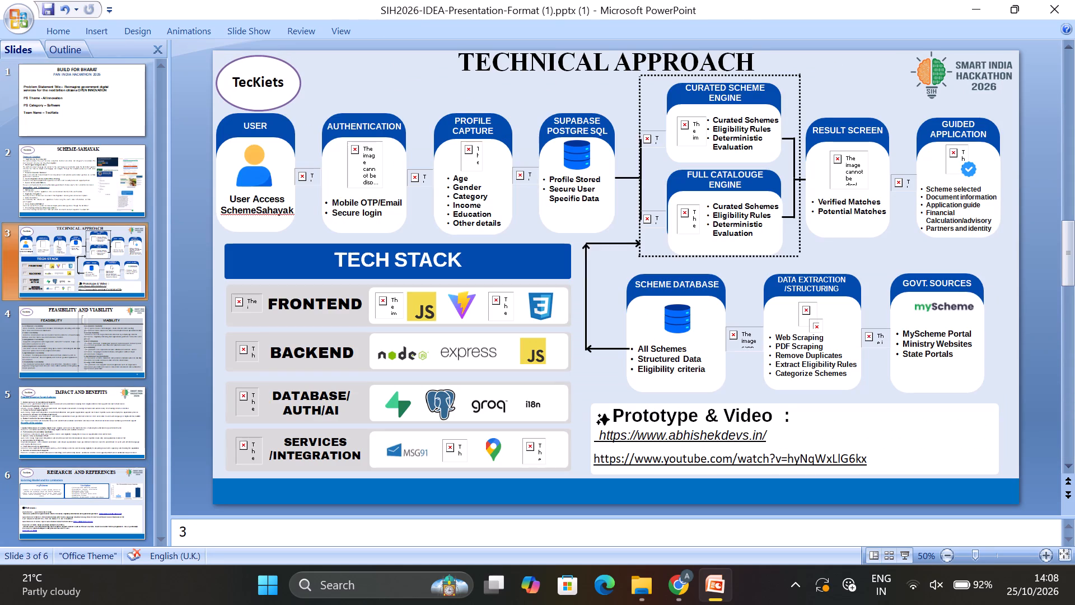
{"action": "left_click", "coordinate": [745, 451]}
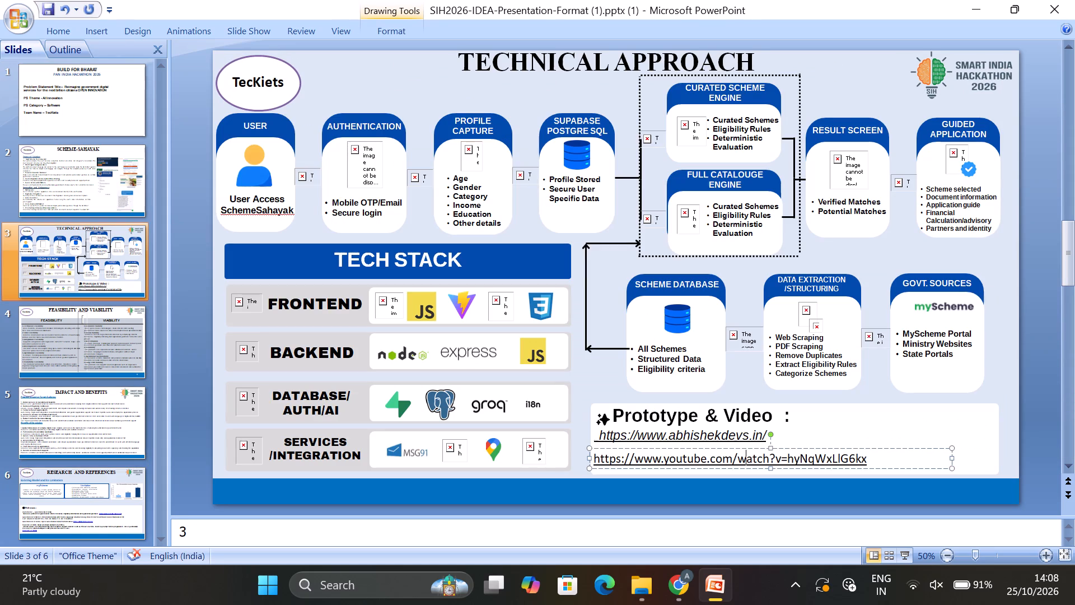
{"action": "right_click", "coordinate": [923, 463]}
{"action": "left_click", "coordinate": [896, 457]}
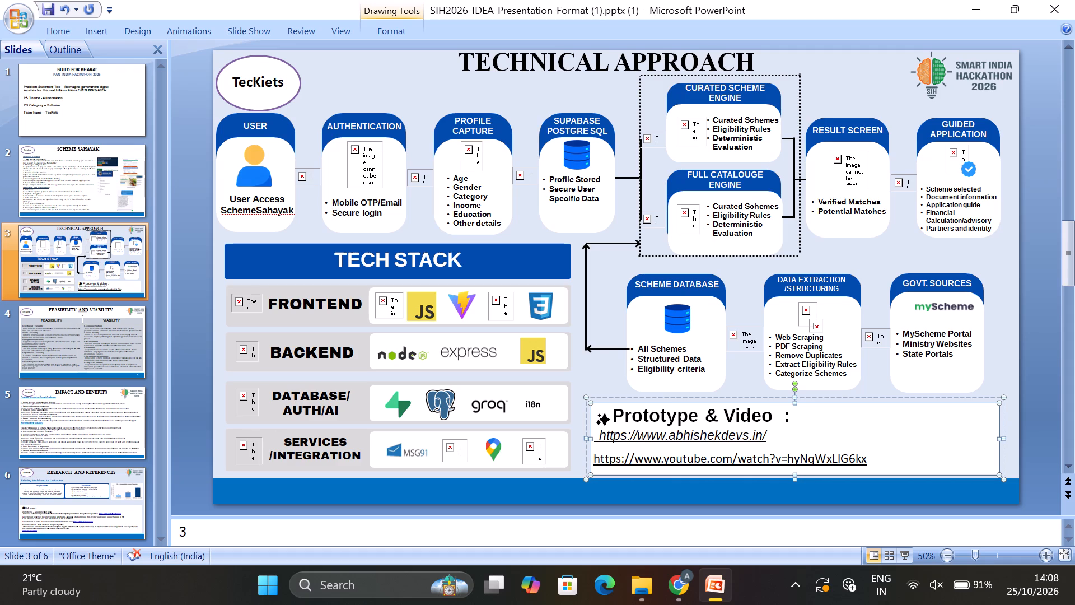
{"action": "left_click", "coordinate": [859, 465]}
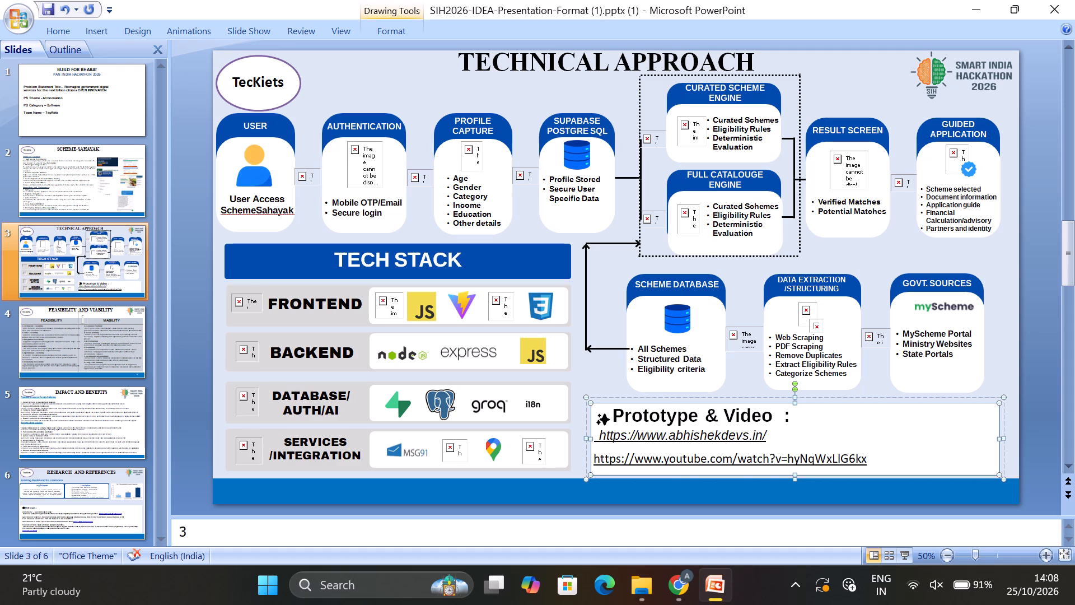
{"action": "left_click", "coordinate": [869, 459]}
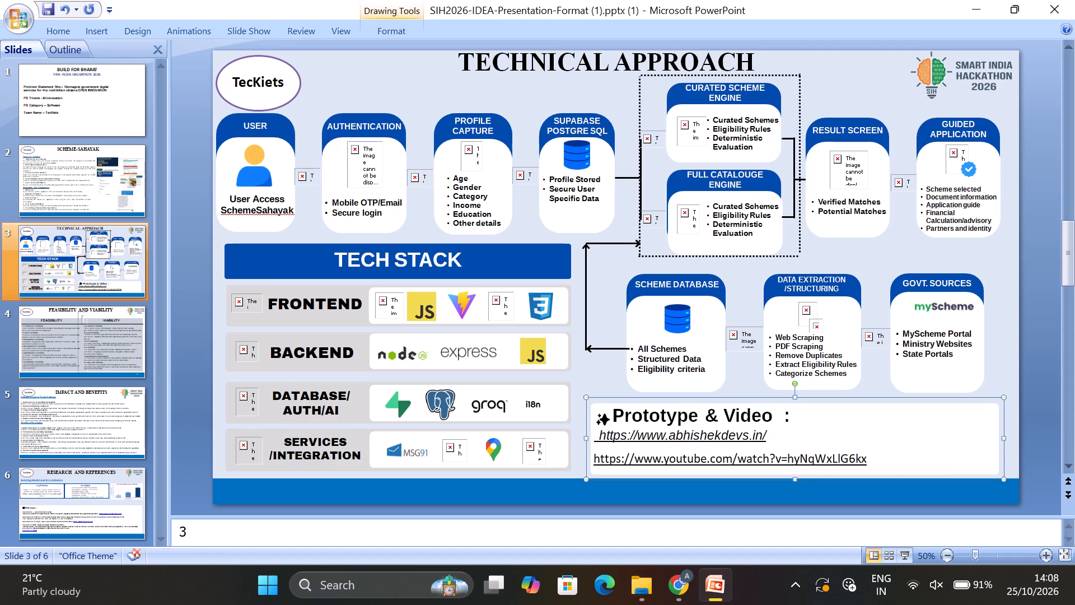
{"action": "left_click", "coordinate": [865, 459]}
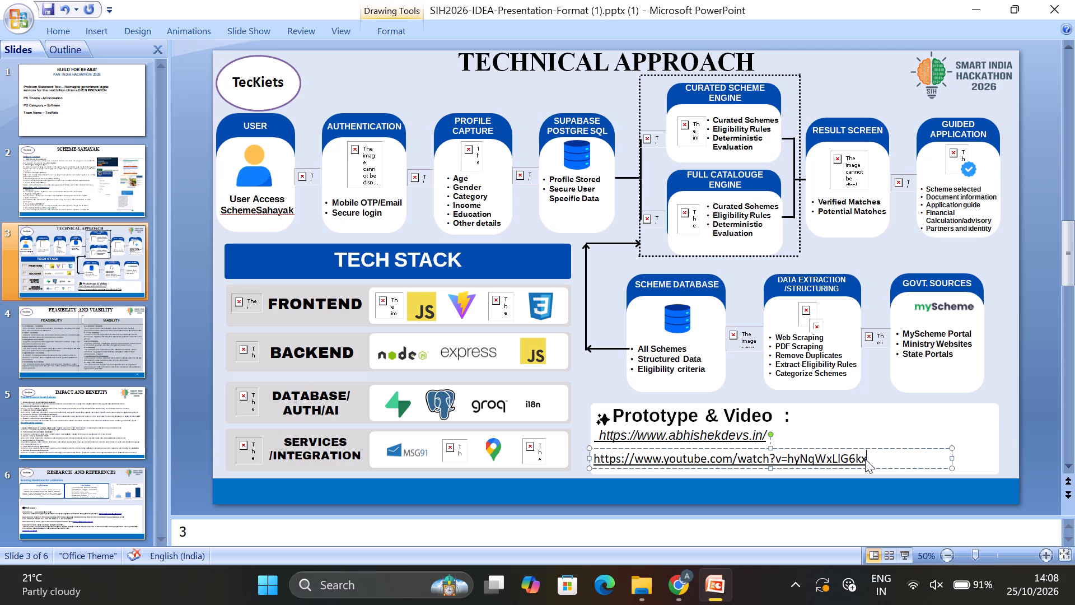
{"action": "key", "text": "BackSpace"}
{"action": "key", "text": "BackSpace"}
{"action": "key", "text": "BackSpace"}
{"action": "key", "text": "BackSpace"}
{"action": "key", "text": "BackSpace"}
{"action": "key", "text": "BackSpace"}
{"action": "key", "text": "BackSpace"}
{"action": "key", "text": "BackSpace"}
{"action": "key", "text": "BackSpace"}
{"action": "key", "text": "BackSpace"}
{"action": "key", "text": "BackSpace"}
{"action": "key", "text": "BackSpace"}
{"action": "key", "text": "BackSpace"}
{"action": "key", "text": "BackSpace"}
{"action": "key", "text": "BackSpace"}
{"action": "key", "text": "BackSpace"}
{"action": "key", "text": "BackSpace"}
{"action": "key", "text": "BackSpace"}
{"action": "key", "text": "BackSpace"}
{"action": "key", "text": "BackSpace"}
{"action": "key", "text": "BackSpace"}
{"action": "key", "text": "BackSpace"}
{"action": "key", "text": "BackSpace"}
{"action": "key", "text": "BackSpace"}
{"action": "key", "text": "BackSpace"}
{"action": "key", "text": "BackSpace"}
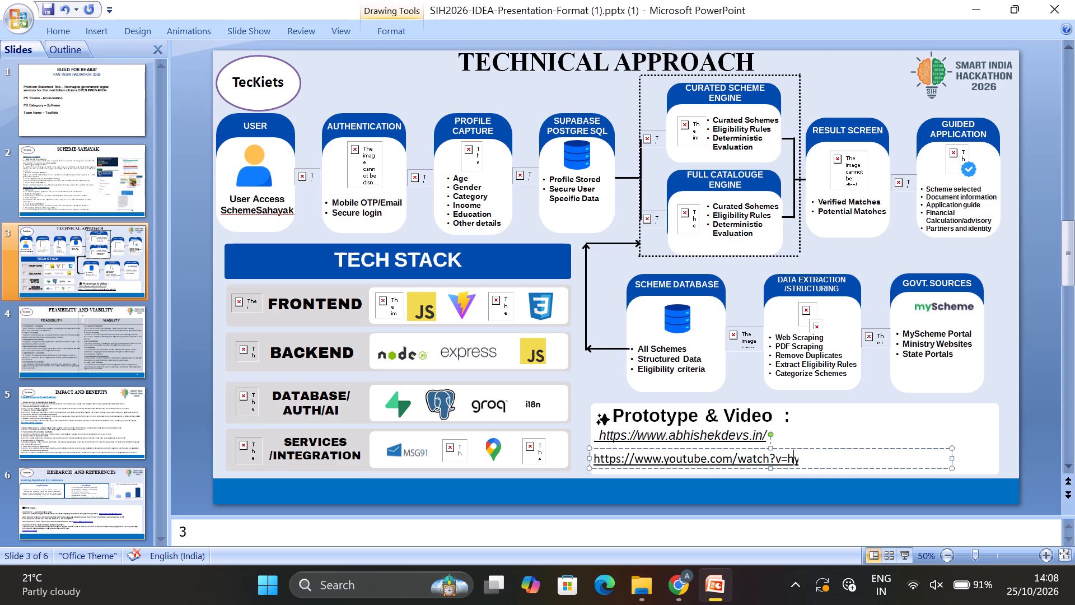
{"action": "key", "text": "BackSpace"}
{"action": "key", "text": "BackSpace"}
{"action": "key", "text": "BackSpace"}
{"action": "key", "text": "BackSpace"}
{"action": "key", "text": "BackSpace"}
{"action": "key", "text": "BackSpace"}
{"action": "key", "text": "BackSpace"}
{"action": "key", "text": "BackSpace"}
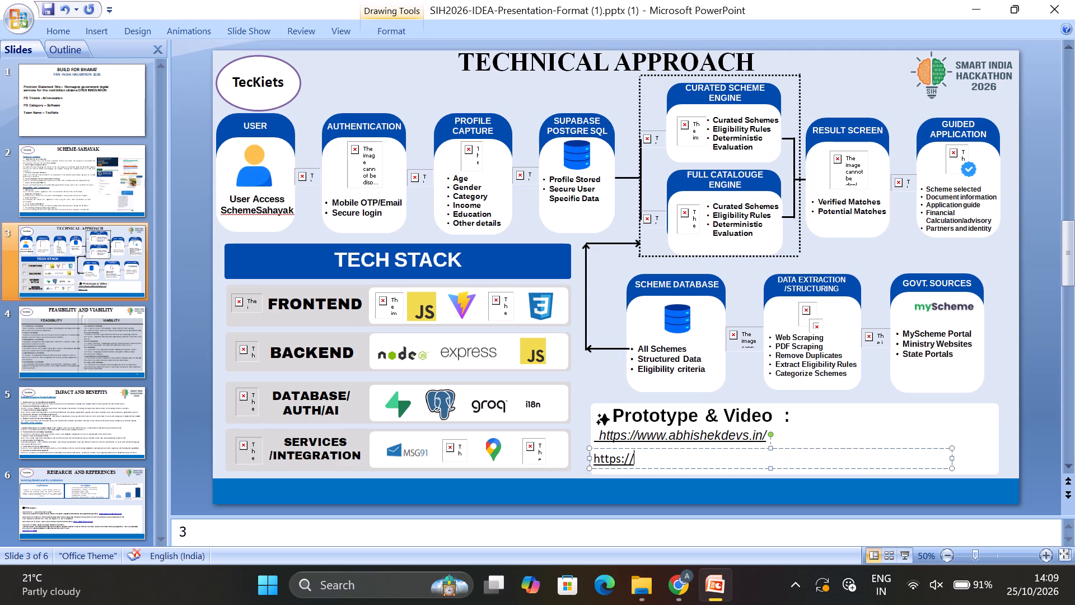
{"action": "key", "text": "BackSpace"}
{"action": "key", "text": "BackSpace"}
{"action": "key", "text": "BackSpace"}
{"action": "key", "text": "BackSpace"}
{"action": "key", "text": "BackSpace"}
{"action": "key", "text": "BackSpace"}
{"action": "key", "text": "BackSpace"}
{"action": "key", "text": "BackSpace"}
{"action": "key", "text": "BackSpace"}
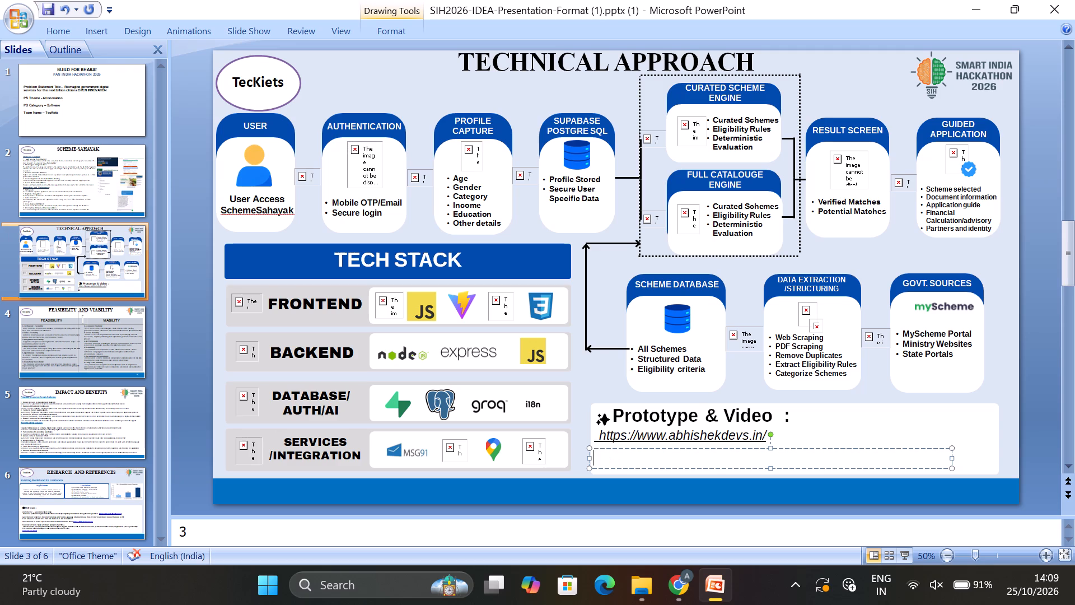
{"action": "left_click", "coordinate": [904, 431]}
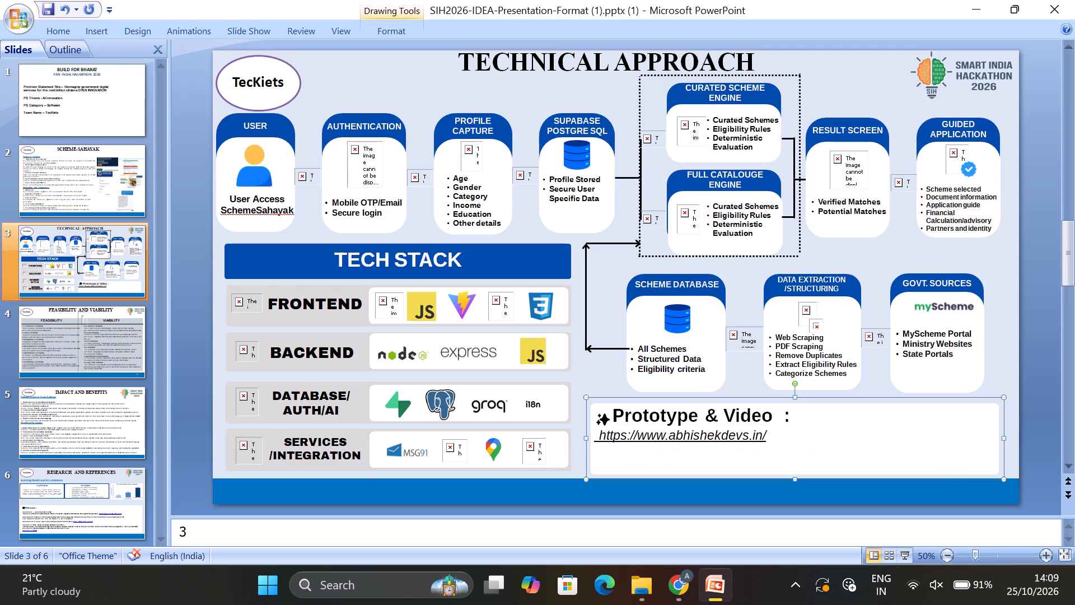
Remove "& Video" from the box heading on the Technical Approach slide, leaving "Prototype :".
{"action": "left_click", "coordinate": [774, 416]}
{"action": "key", "text": "BackSpace"}
{"action": "key", "text": "BackSpace"}
{"action": "key", "text": "BackSpace"}
{"action": "key", "text": "BackSpace"}
{"action": "key", "text": "BackSpace"}
{"action": "key", "text": "BackSpace"}
{"action": "key", "text": "BackSpace"}
{"action": "key", "text": "BackSpace"}
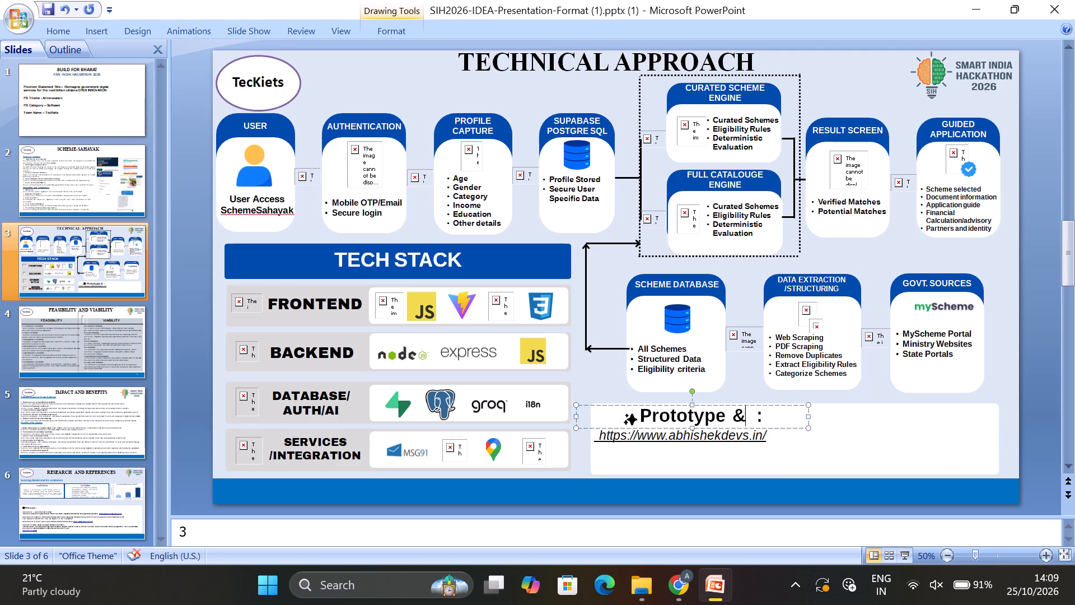
Delete the sparkle symbol in front of the "Prototype :" heading on slide 3, Technical Approach.
{"action": "left_click", "coordinate": [627, 417]}
{"action": "left_click", "coordinate": [630, 418]}
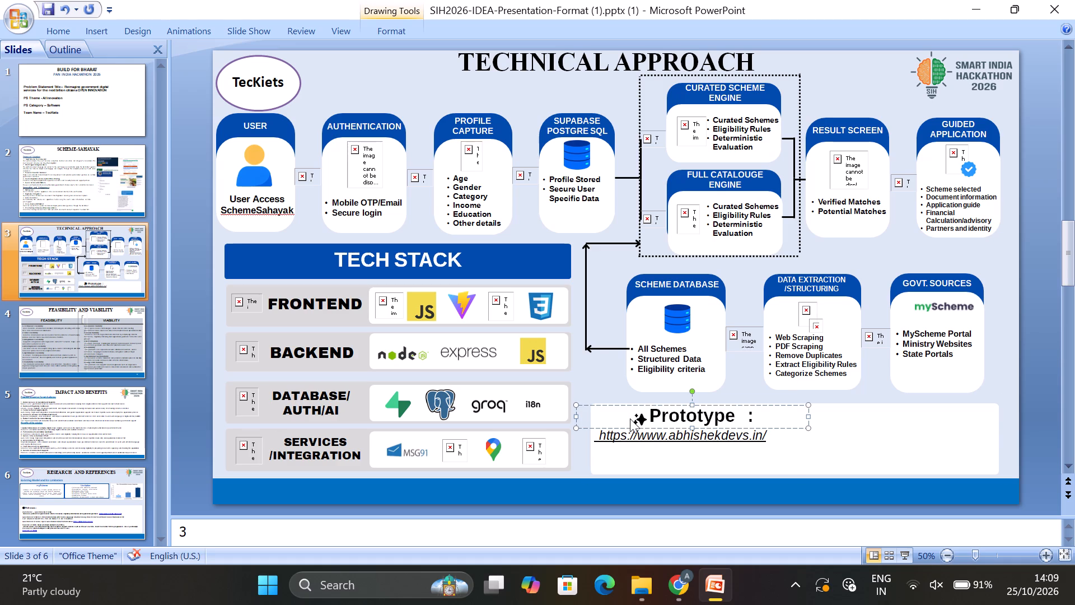
{"action": "key", "text": "BackSpace"}
{"action": "key", "text": "BackSpace"}
{"action": "key", "text": "BackSpace"}
{"action": "key", "text": "BackSpace"}
{"action": "left_click", "coordinate": [797, 453]}
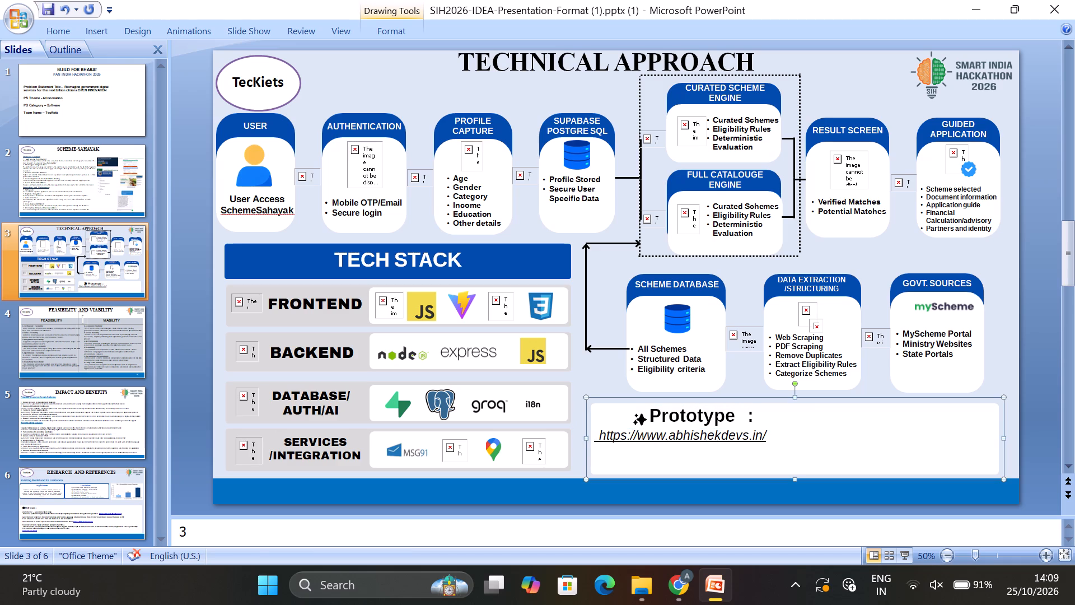
{"action": "left_click", "coordinate": [670, 422]}
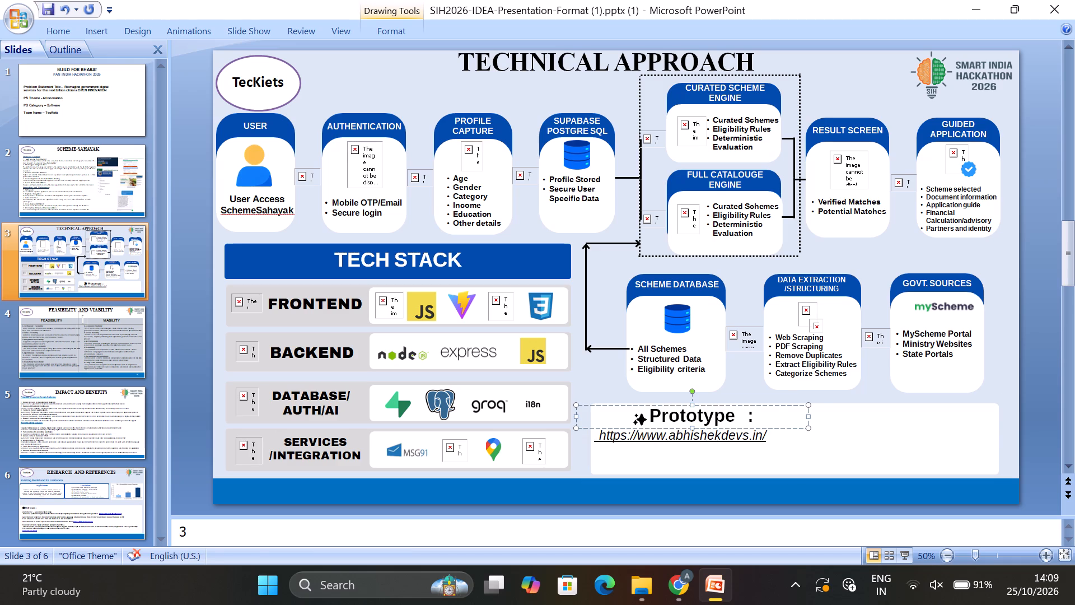
{"action": "left_click", "coordinate": [646, 418]}
{"action": "key", "text": "BackSpace"}
{"action": "key", "text": "BackSpace"}
{"action": "key", "text": "BackSpace"}
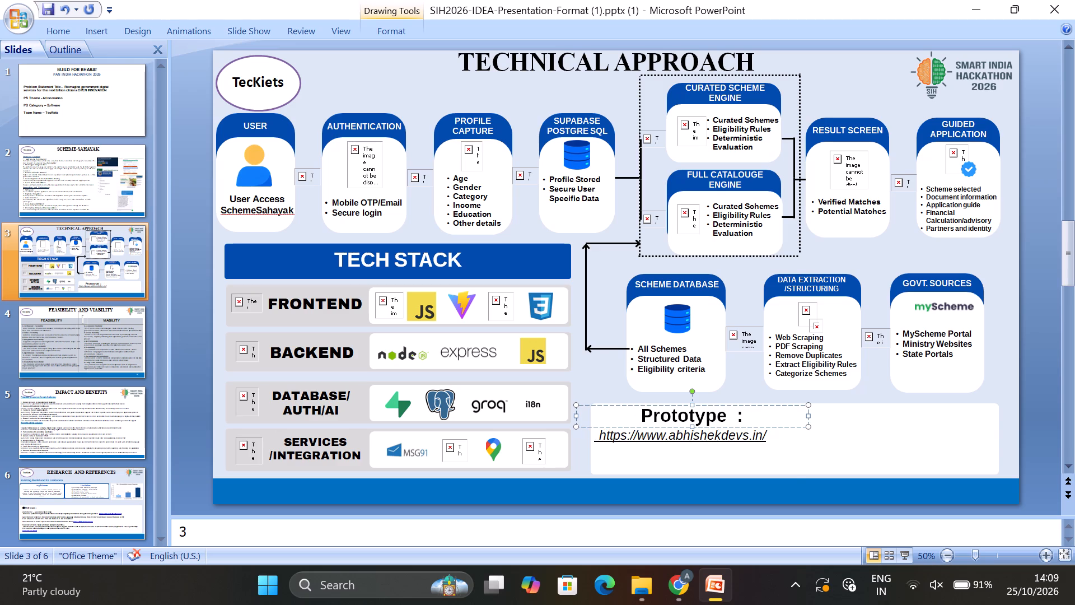
{"action": "left_click", "coordinate": [811, 455]}
Remove the Smart India Hackathon 2026 logo from the Technical Approach slide.
{"action": "left_click", "coordinate": [970, 62]}
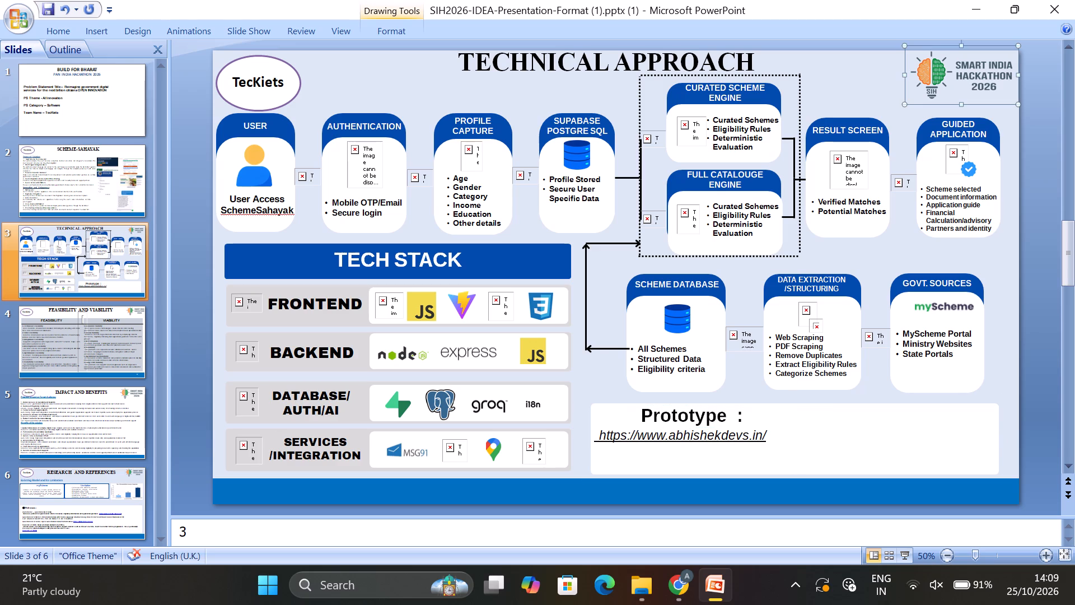
{"action": "right_click", "coordinate": [954, 72]}
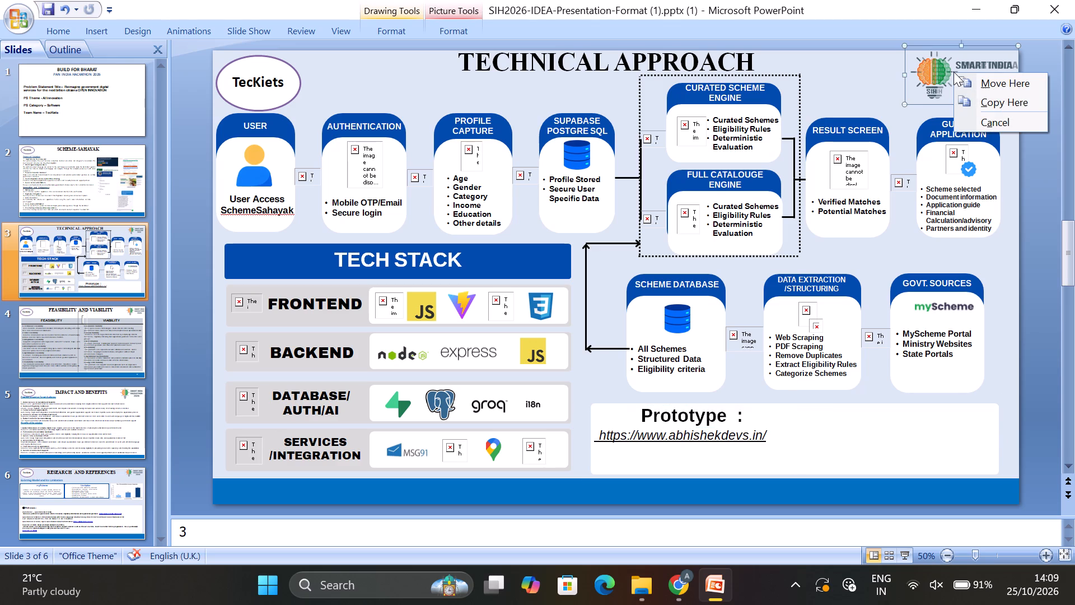
{"action": "left_click", "coordinate": [933, 75]}
{"action": "right_click", "coordinate": [933, 75]}
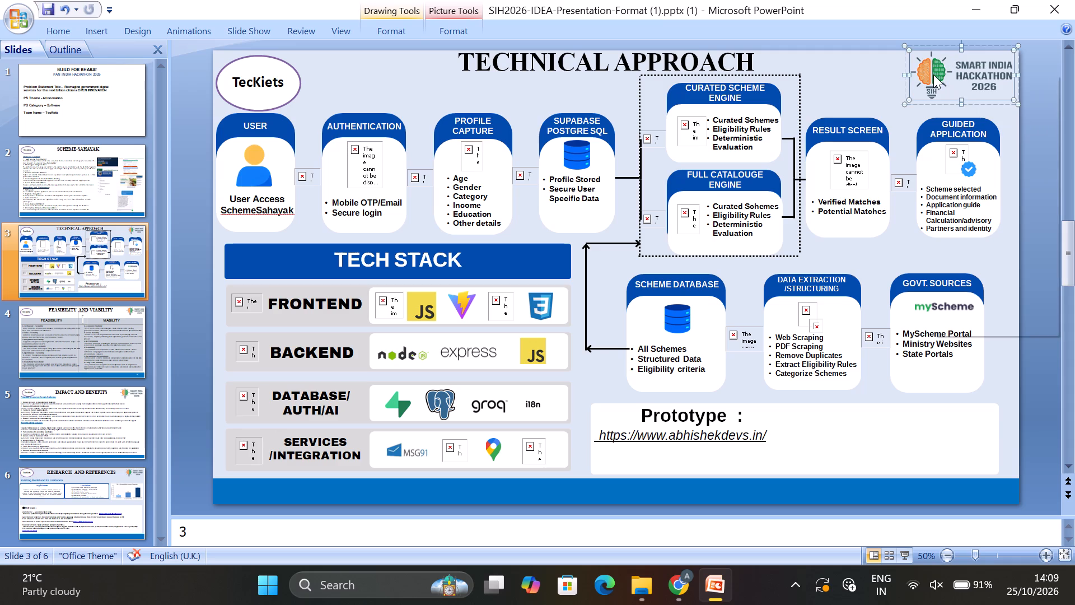
{"action": "left_click", "coordinate": [961, 78]}
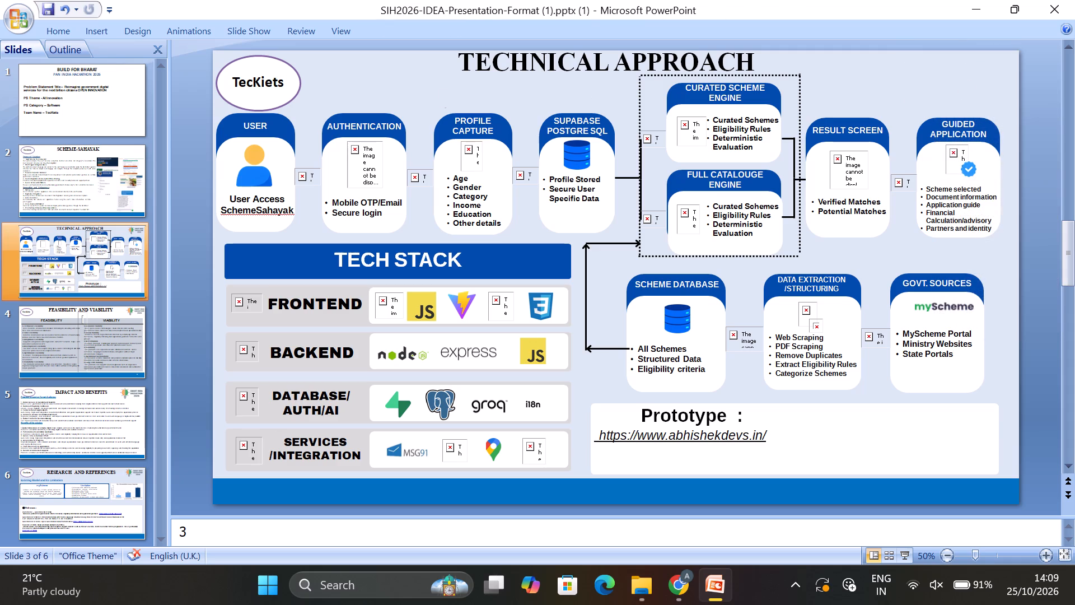
Remove the Smart India Hackathon 2026 logo from slide 4, Feasibility and Viability.
{"action": "left_click", "coordinate": [107, 319]}
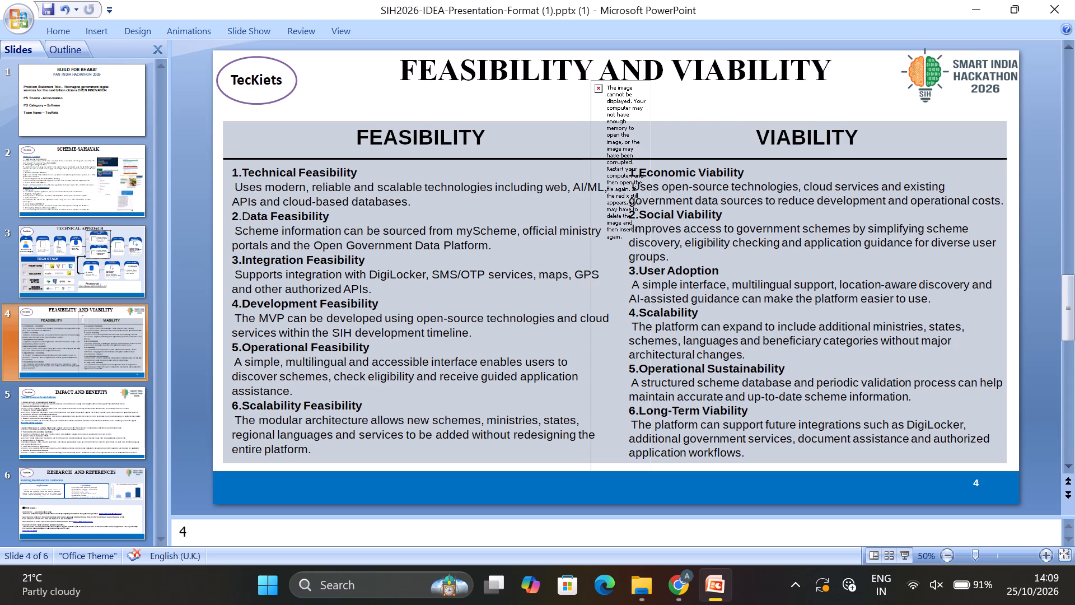
{"action": "left_click", "coordinate": [922, 80]}
{"action": "right_click", "coordinate": [922, 80]}
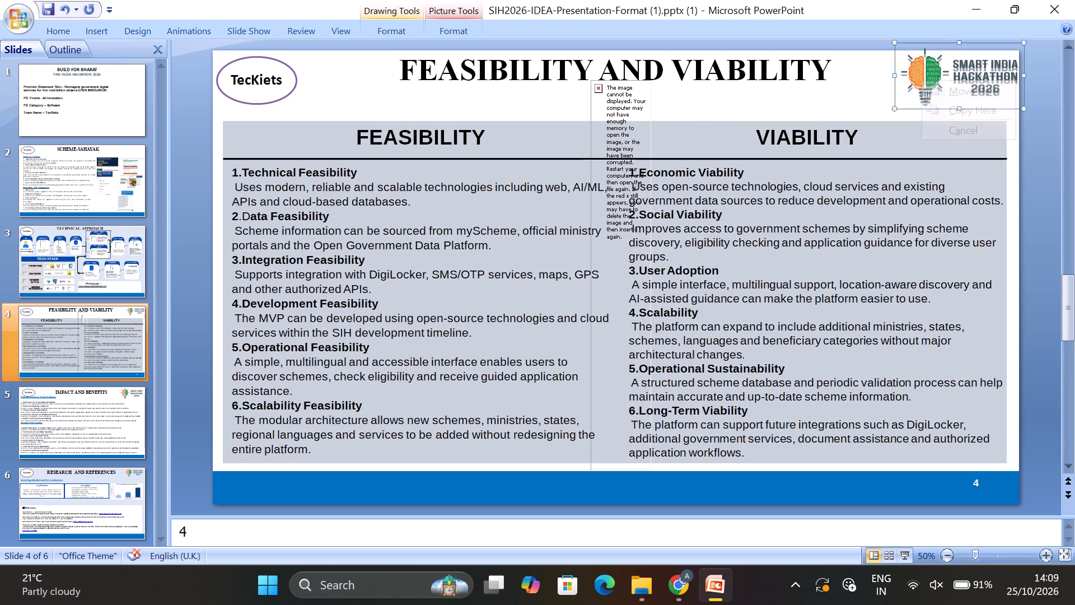
{"action": "left_click", "coordinate": [900, 75]}
{"action": "right_click", "coordinate": [900, 75]}
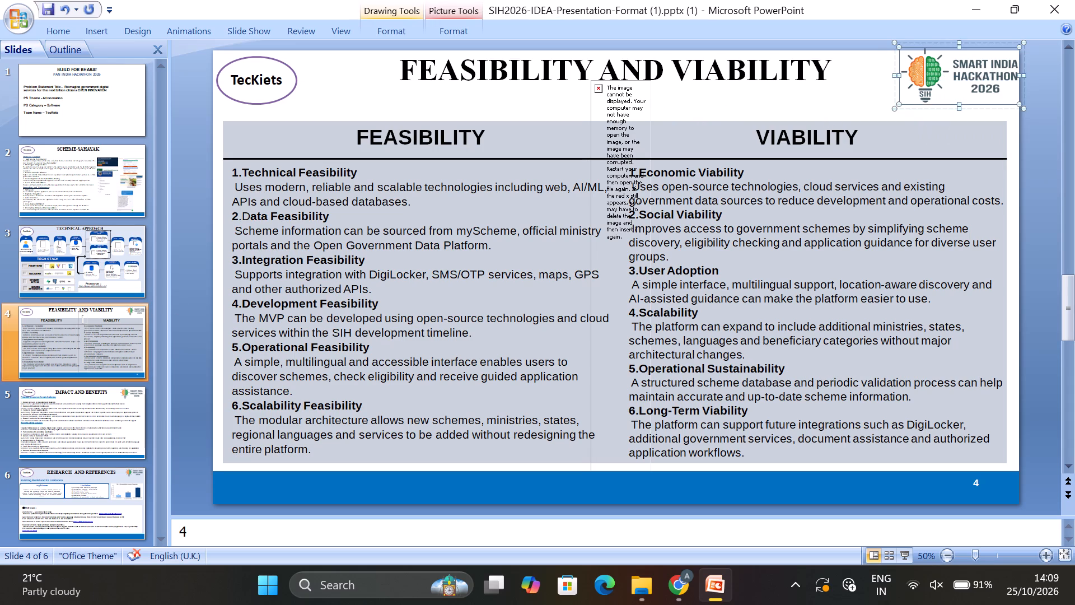
{"action": "right_click", "coordinate": [910, 69]}
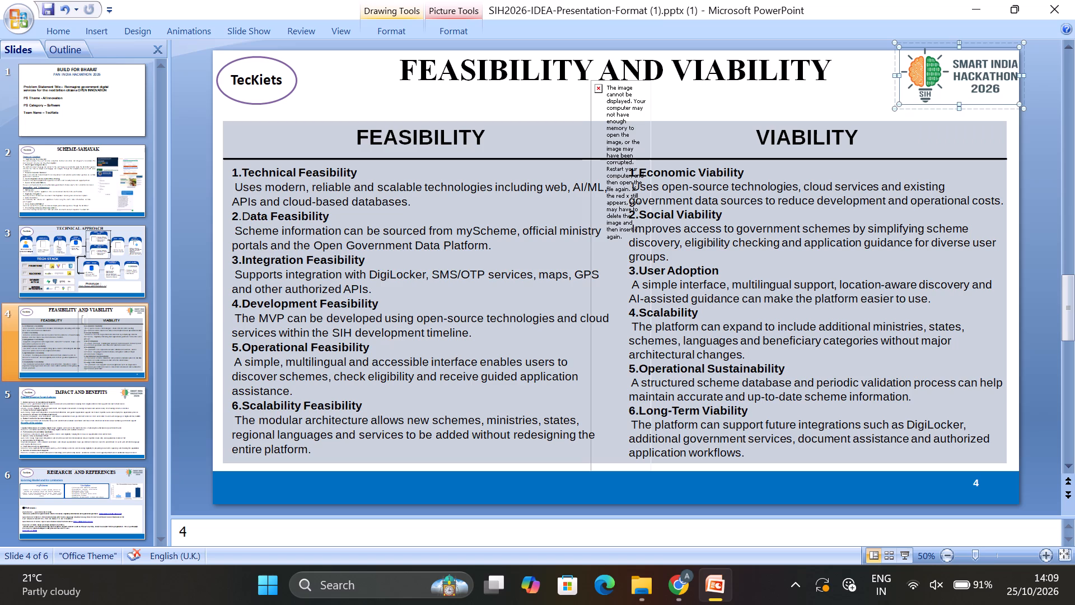
{"action": "left_click", "coordinate": [901, 62]}
{"action": "right_click", "coordinate": [901, 62]}
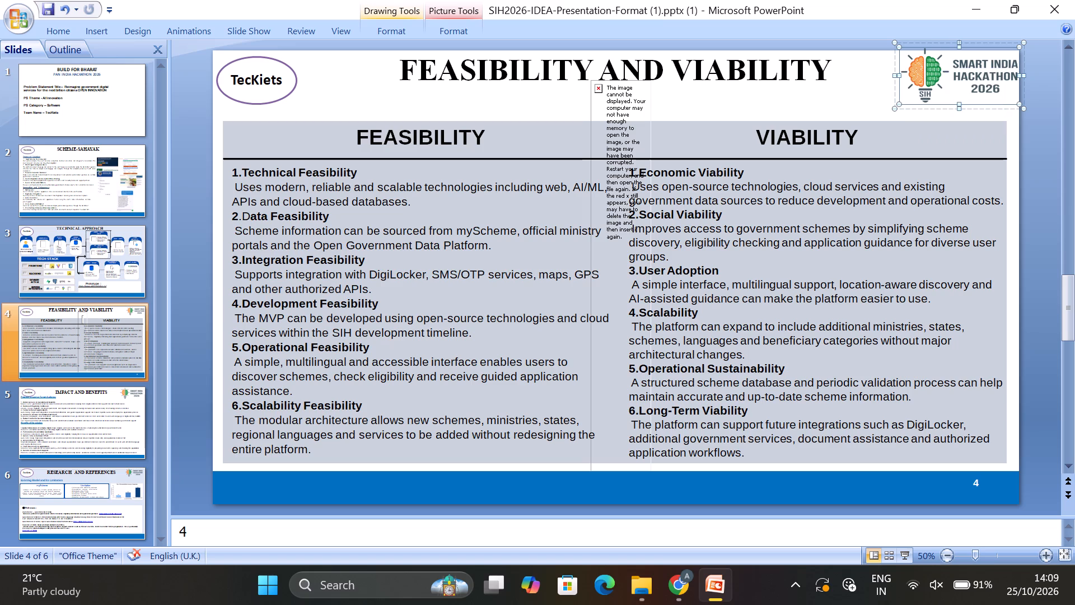
{"action": "left_click", "coordinate": [900, 53]}
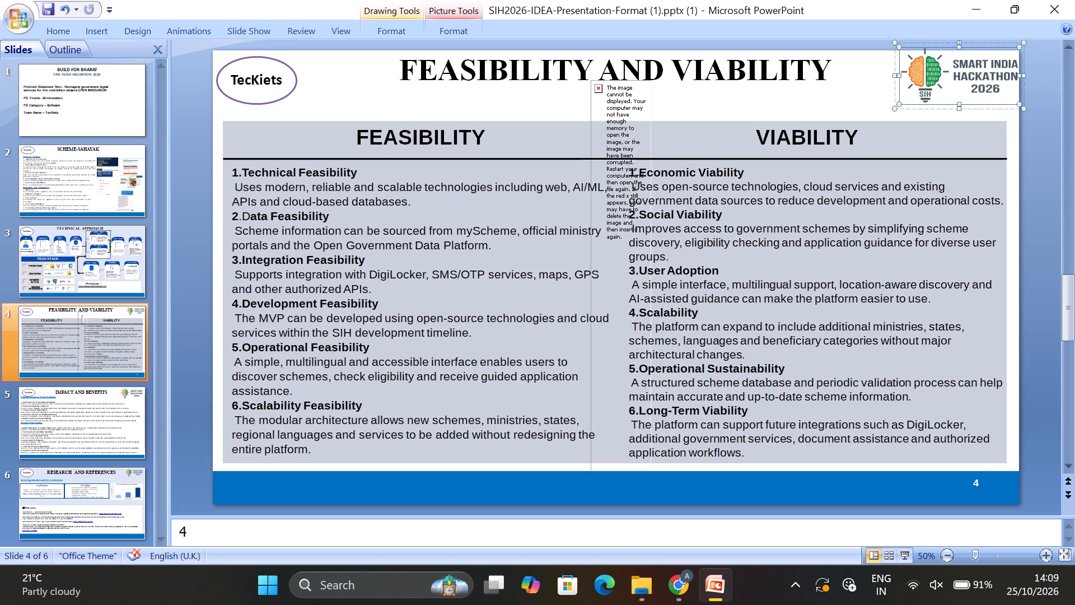
{"action": "right_click", "coordinate": [900, 53]}
{"action": "left_click", "coordinate": [894, 58]}
{"action": "left_click_drag", "start_coordinate": [895, 108], "coordinate": [911, 101]}
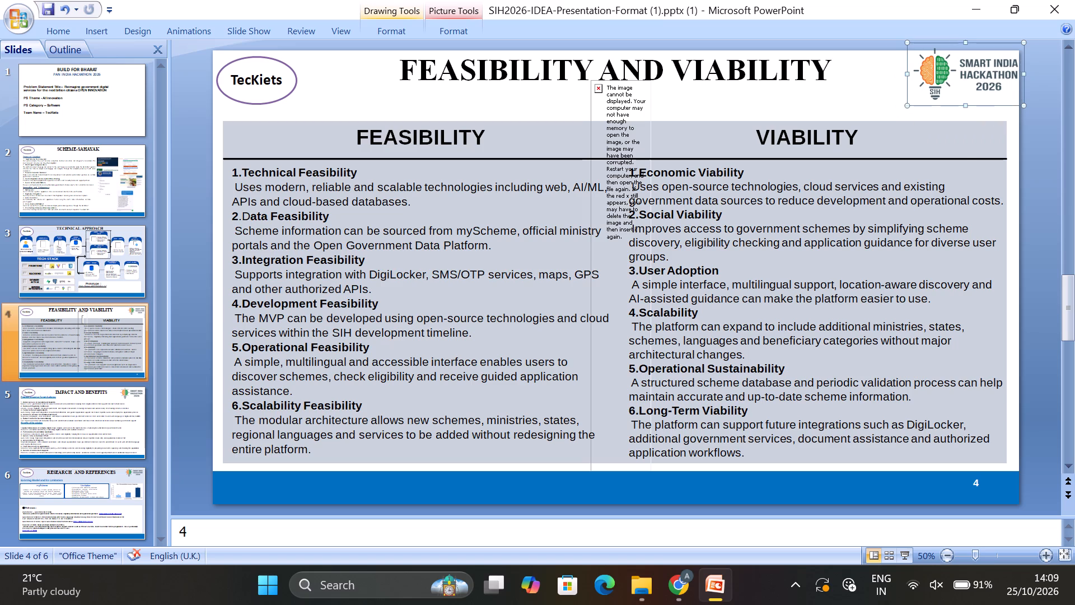
{"action": "right_click", "coordinate": [965, 64]}
{"action": "left_click", "coordinate": [930, 73]}
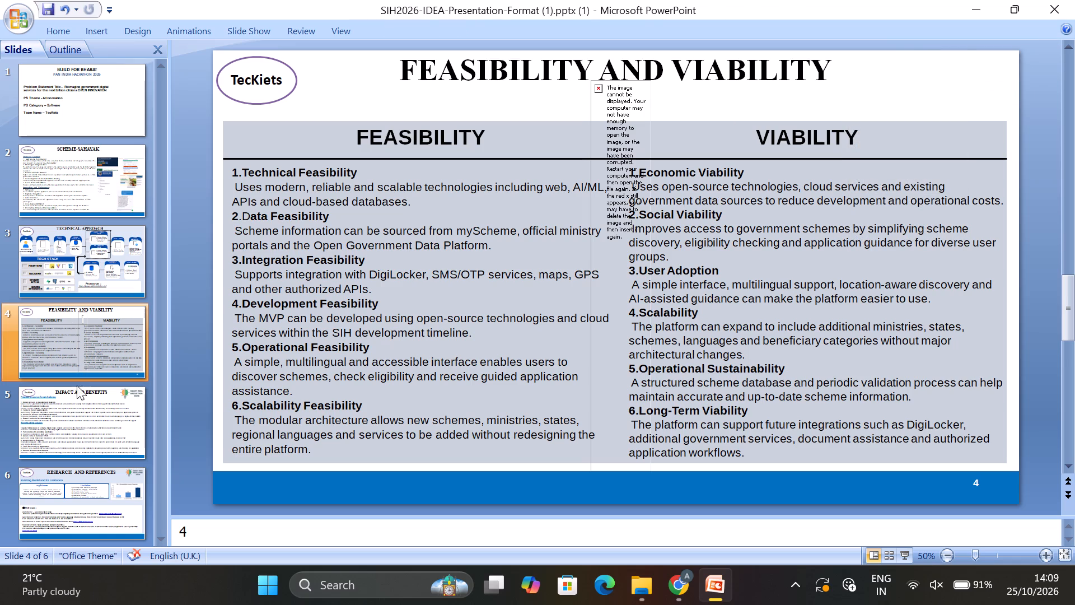
Remove the Smart India Hackathon 2026 logo from slide 5, Impact and Benefits.
{"action": "left_click", "coordinate": [77, 403]}
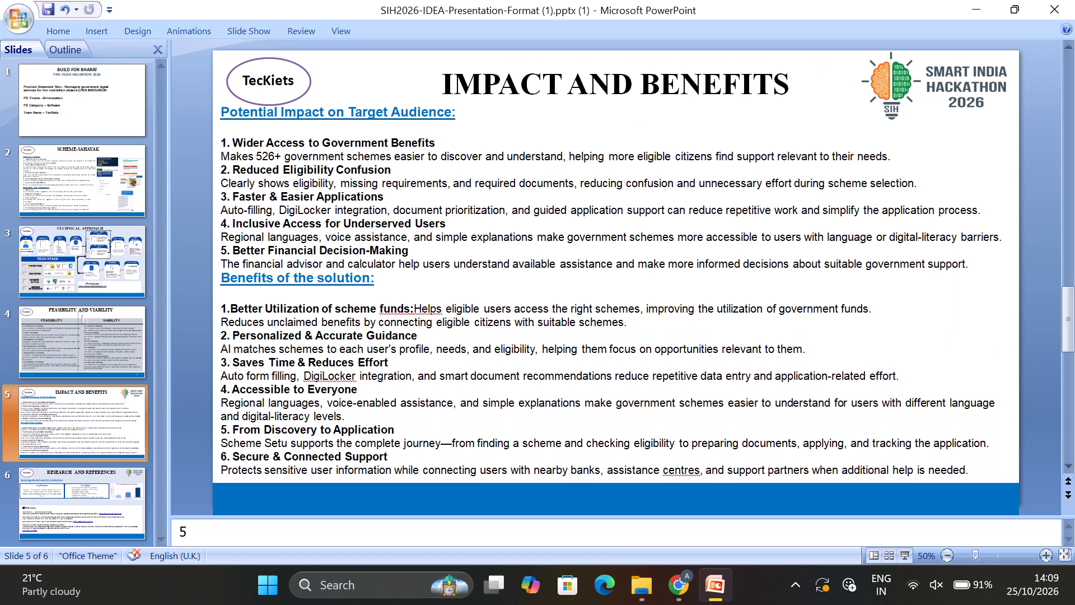
{"action": "left_click", "coordinate": [918, 91]}
{"action": "right_click", "coordinate": [918, 91]}
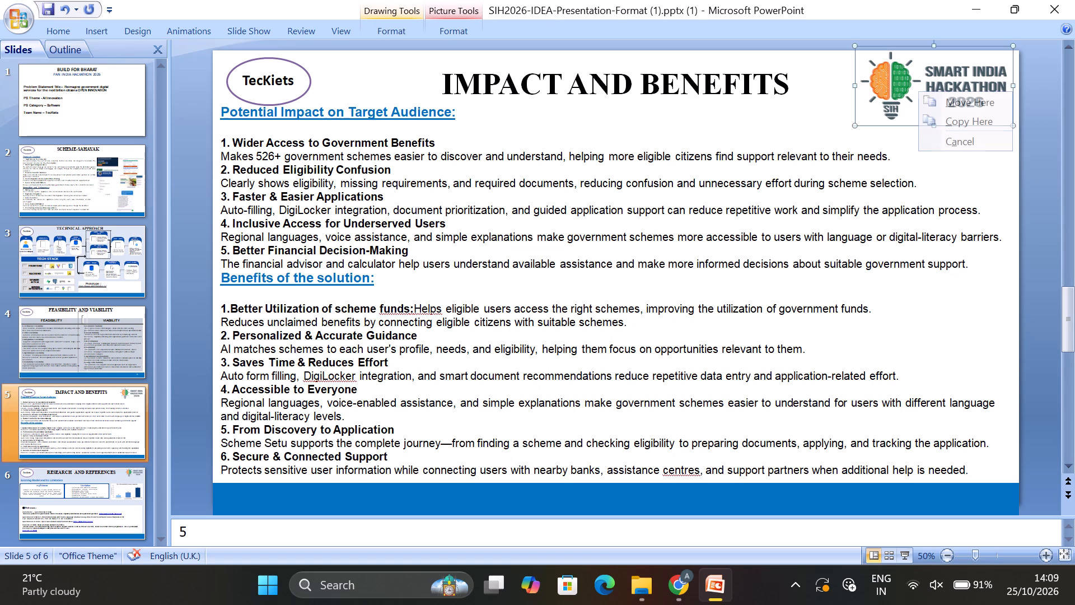
{"action": "left_click", "coordinate": [856, 123]}
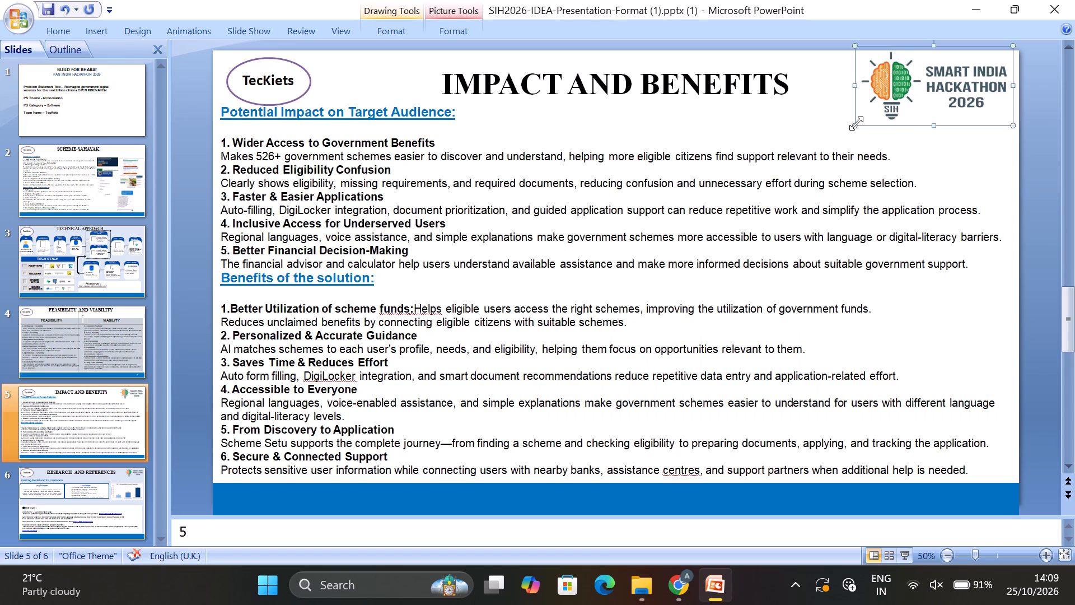
{"action": "left_click_drag", "start_coordinate": [852, 128], "coordinate": [905, 99]}
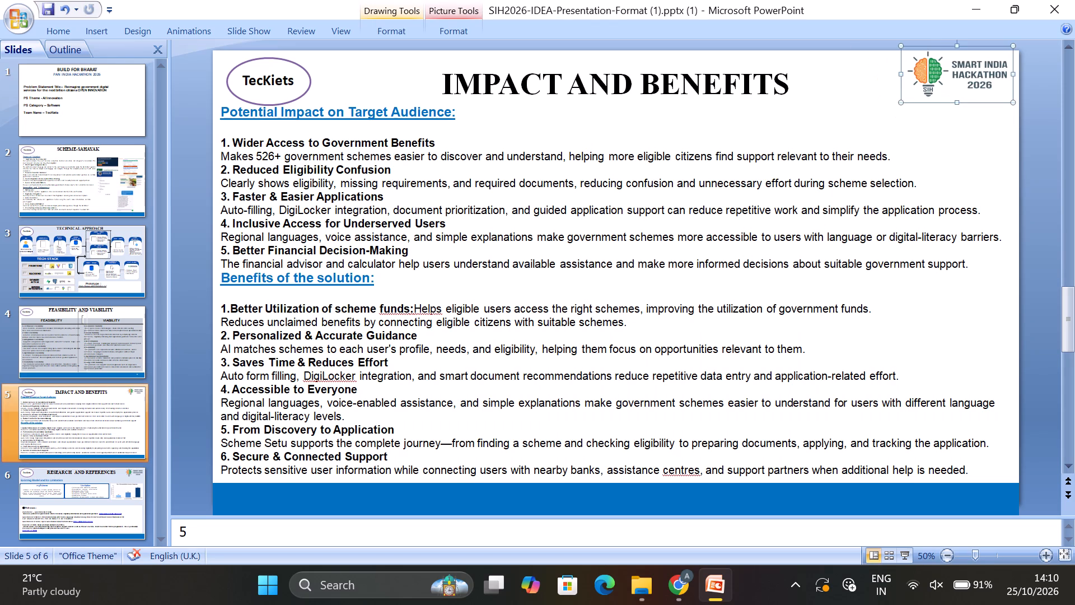
{"action": "right_click", "coordinate": [942, 75]}
{"action": "left_click", "coordinate": [932, 73]}
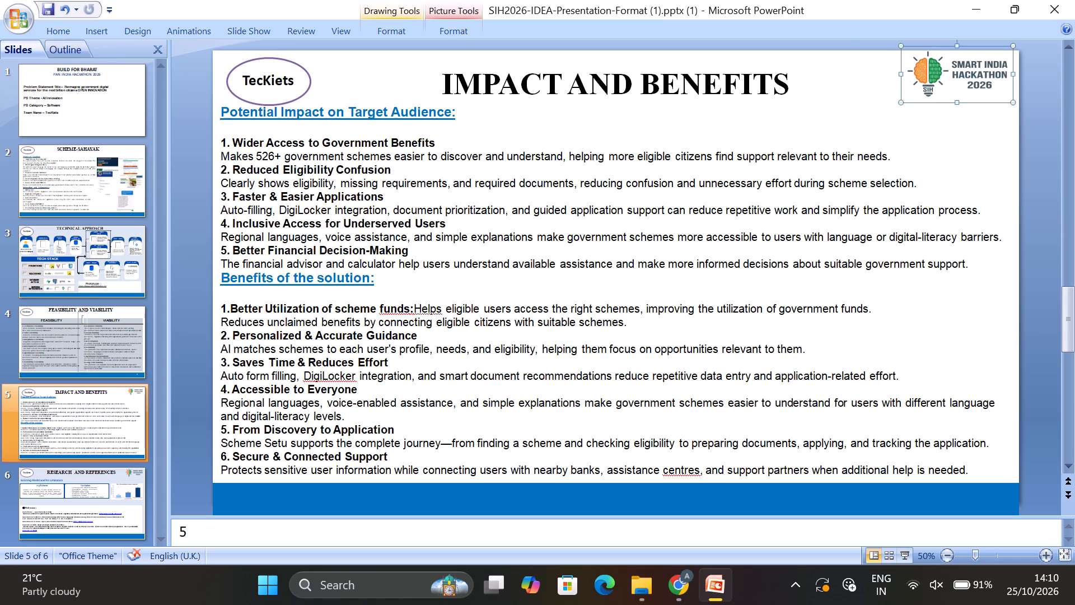
{"action": "right_click", "coordinate": [932, 73]}
{"action": "left_click", "coordinate": [920, 71]}
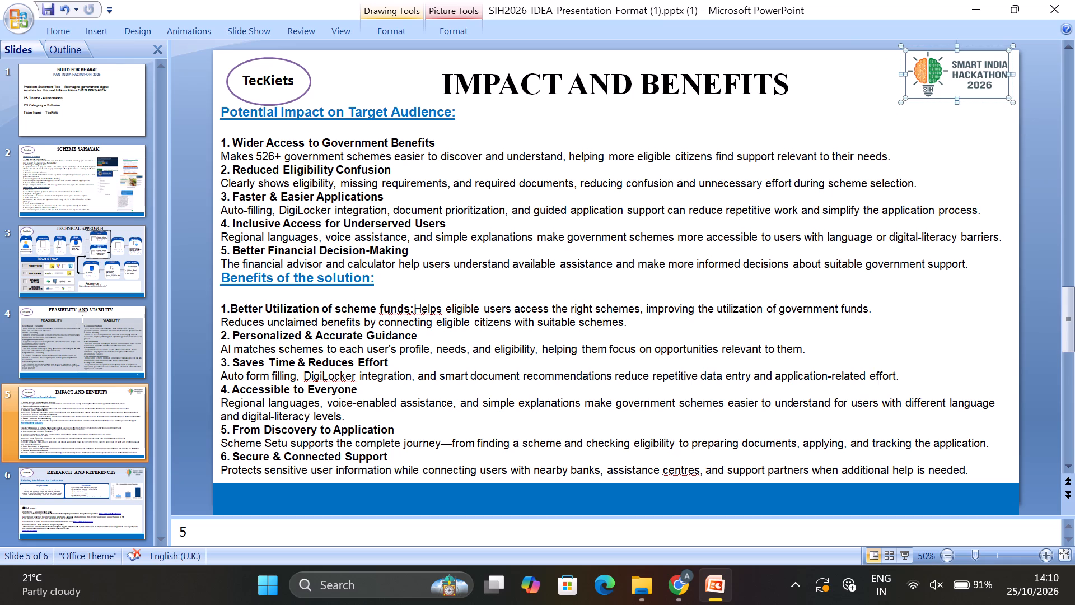
{"action": "right_click", "coordinate": [920, 71]}
{"action": "left_click", "coordinate": [904, 62]}
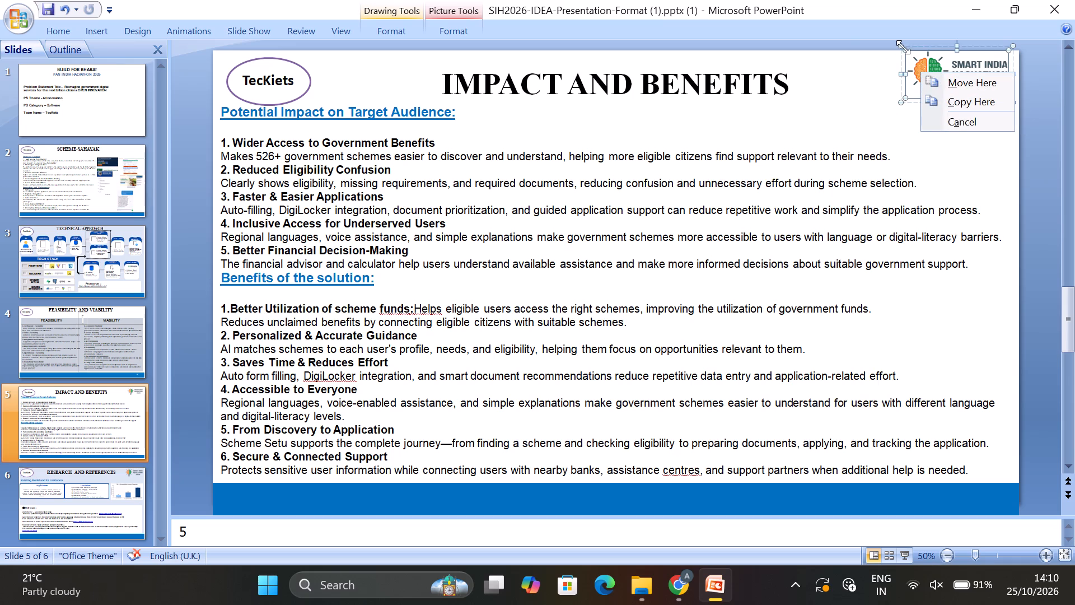
{"action": "double_click", "coordinate": [905, 54]}
{"action": "left_click_drag", "start_coordinate": [904, 50], "coordinate": [922, 67]}
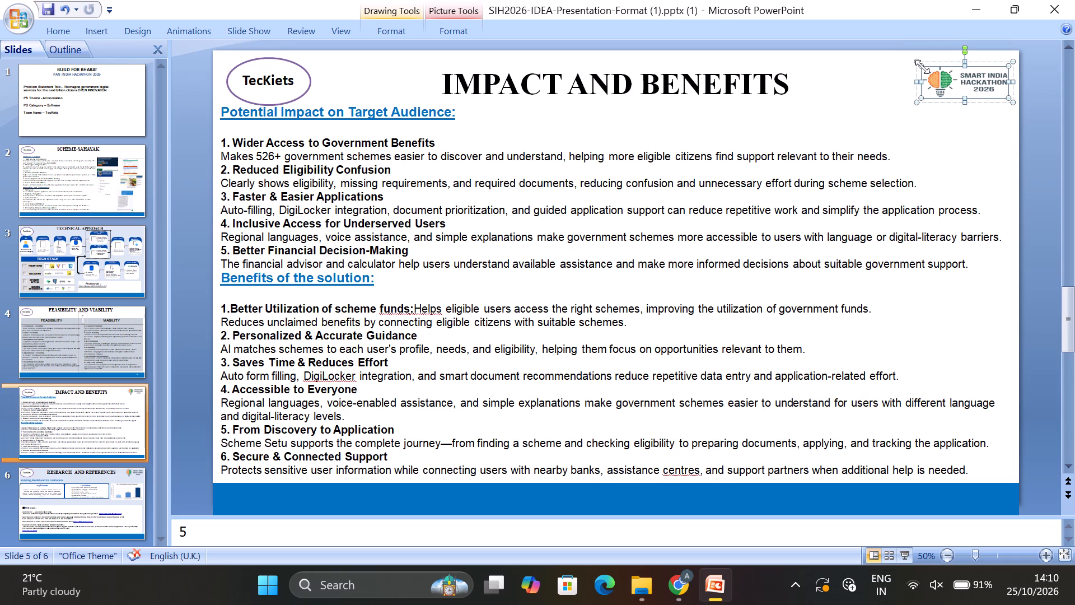
{"action": "right_click", "coordinate": [934, 77]}
{"action": "double_click", "coordinate": [934, 77]}
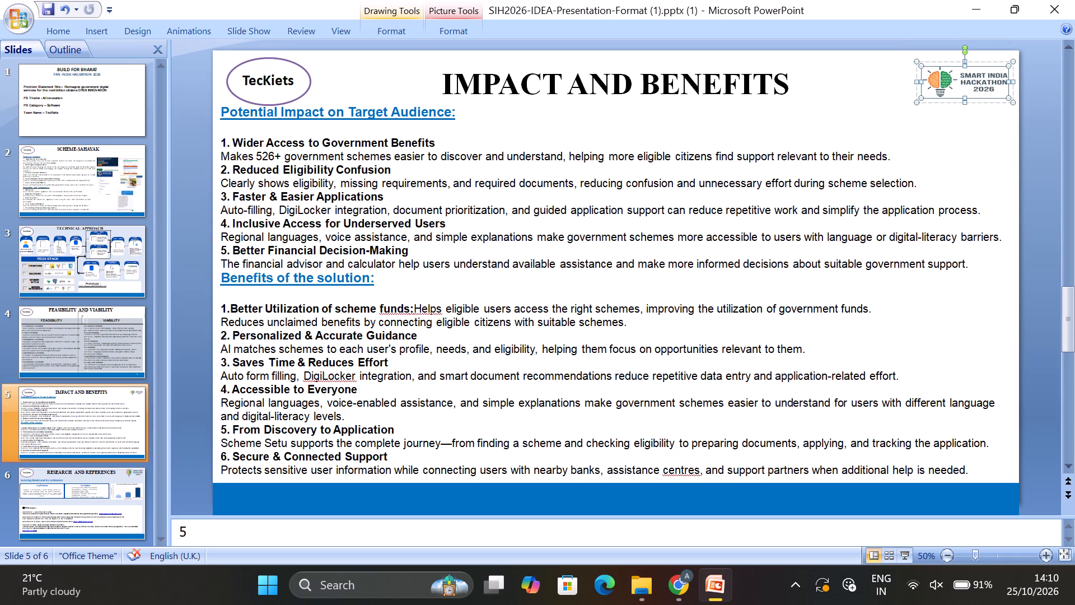
{"action": "left_click", "coordinate": [934, 77]}
{"action": "right_click", "coordinate": [934, 77]}
{"action": "left_click", "coordinate": [949, 87]}
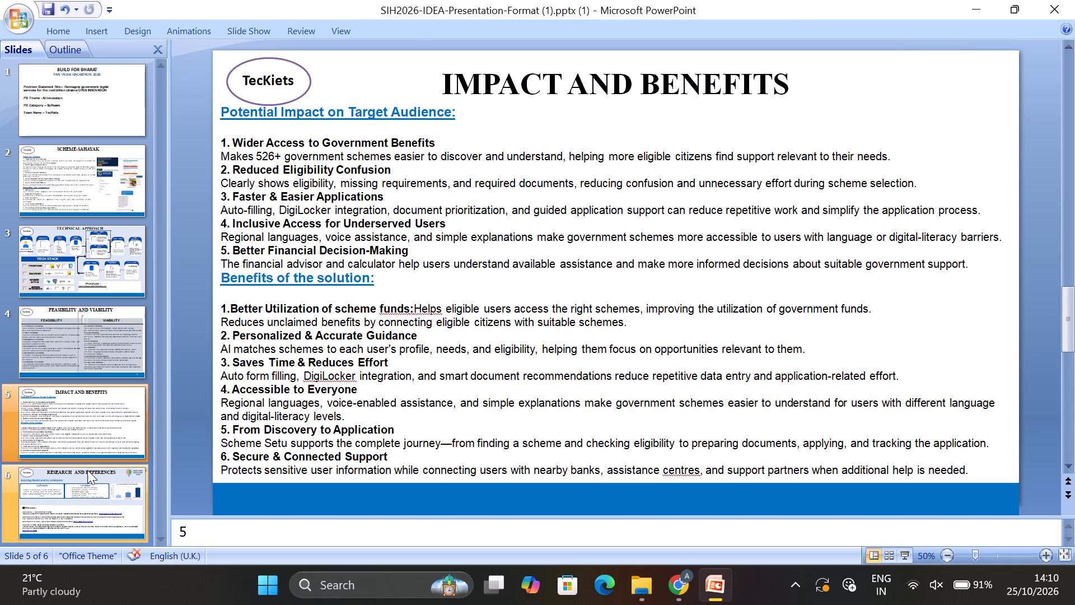
Remove the Smart India Hackathon 2026 logo from slide 6, Research and References.
{"action": "left_click", "coordinate": [88, 497]}
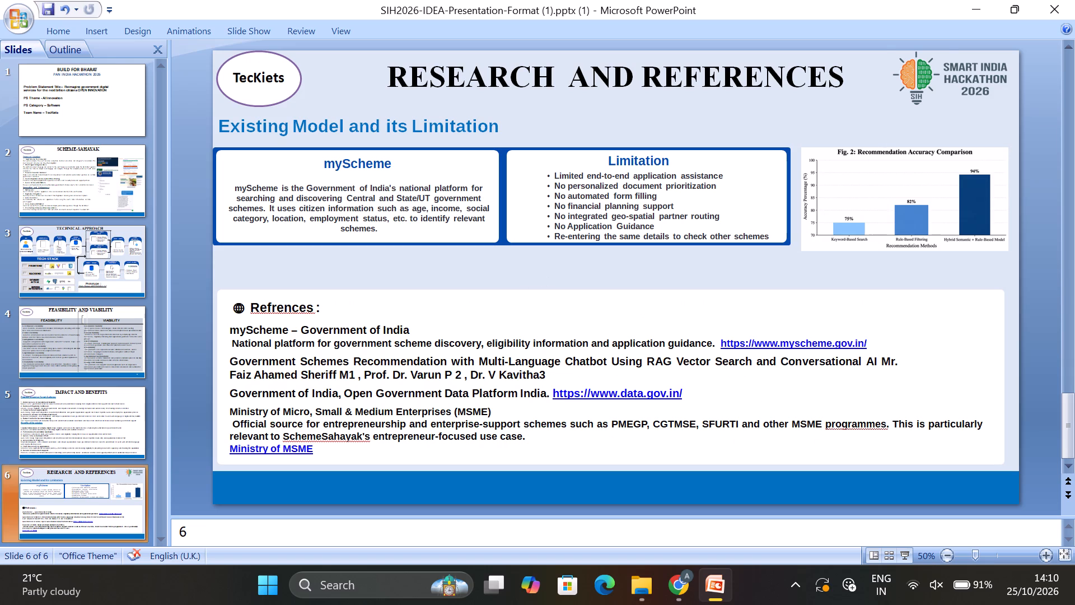
{"action": "left_click", "coordinate": [939, 85]}
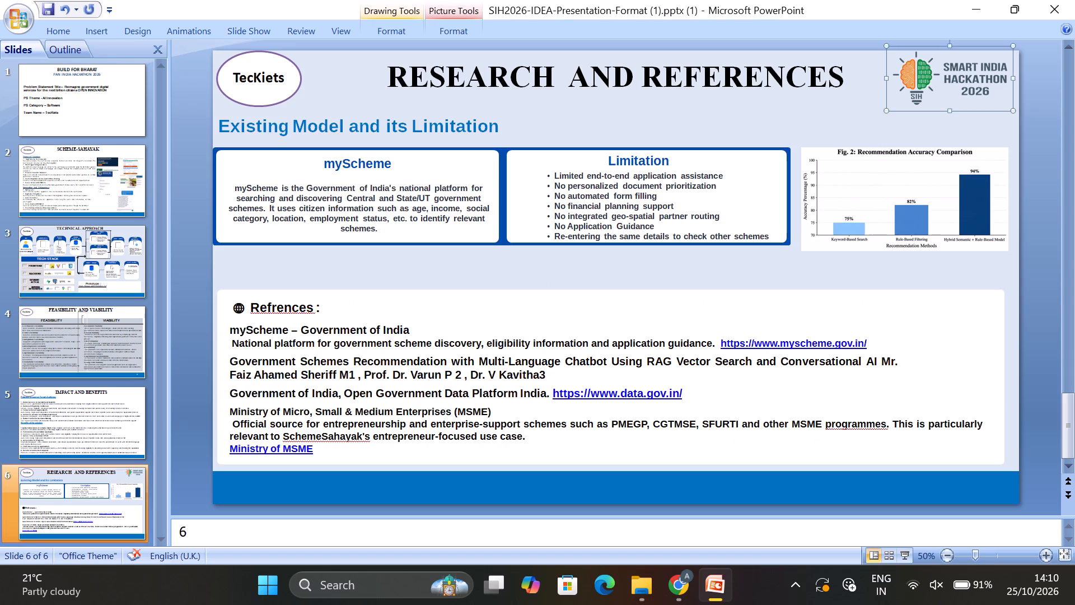
{"action": "right_click", "coordinate": [889, 108]}
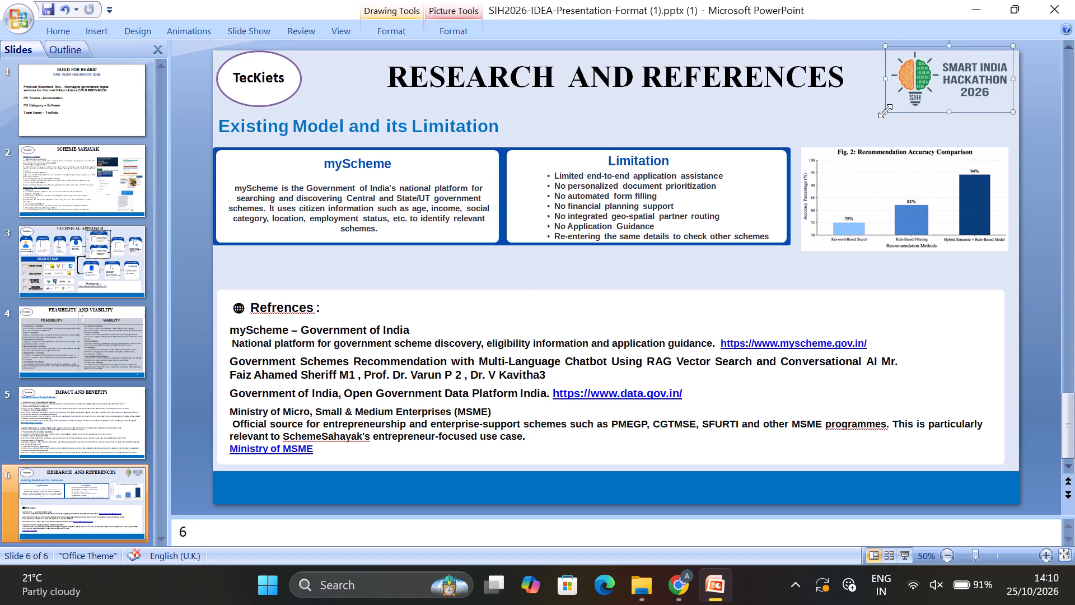
{"action": "left_click_drag", "start_coordinate": [885, 111], "coordinate": [917, 81]}
{"action": "right_click", "coordinate": [940, 75]}
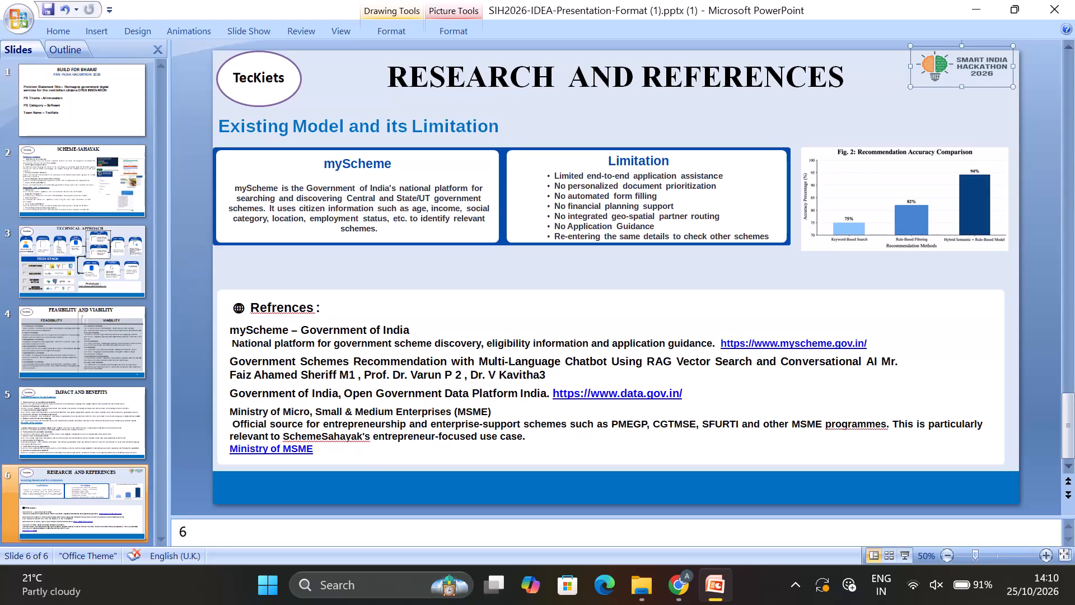
{"action": "left_click", "coordinate": [932, 72]}
{"action": "right_click", "coordinate": [932, 72]}
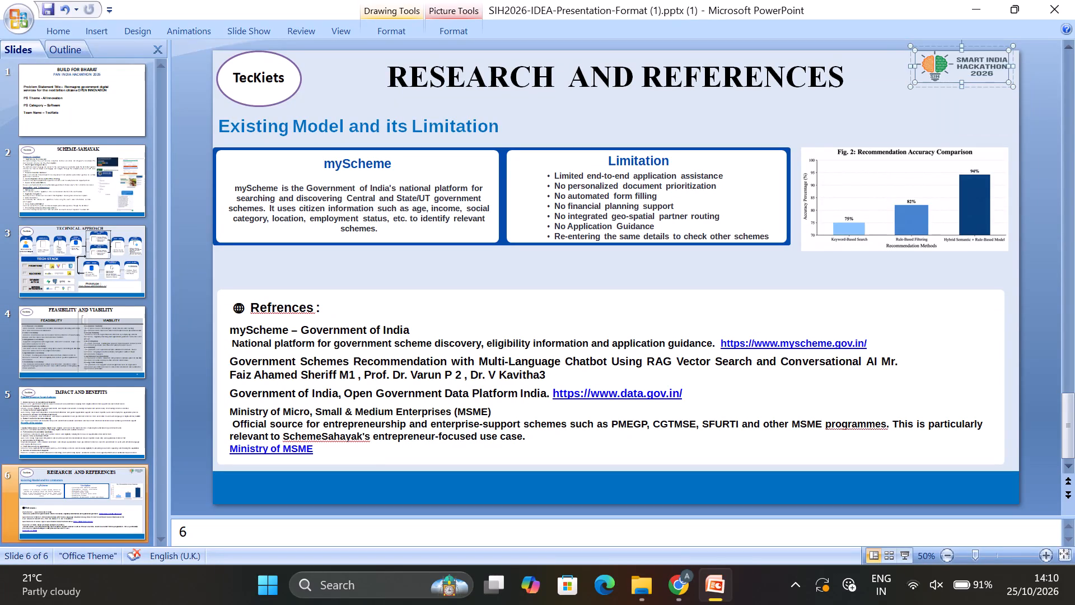
{"action": "left_click", "coordinate": [924, 67]}
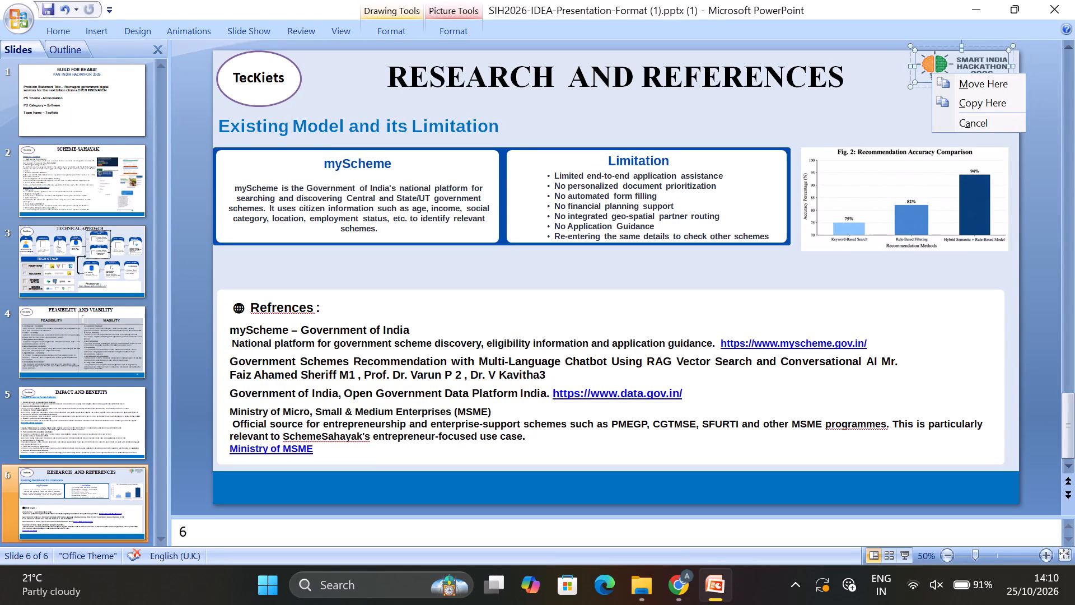
{"action": "right_click", "coordinate": [924, 67]}
{"action": "left_click", "coordinate": [924, 67]}
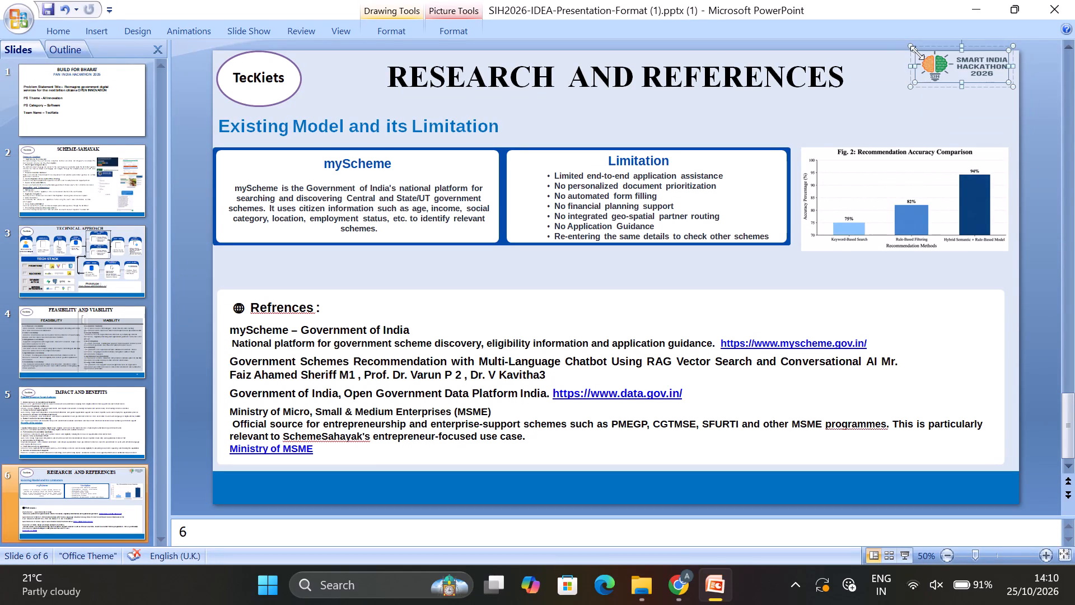
{"action": "left_click_drag", "start_coordinate": [917, 52], "coordinate": [952, 74]}
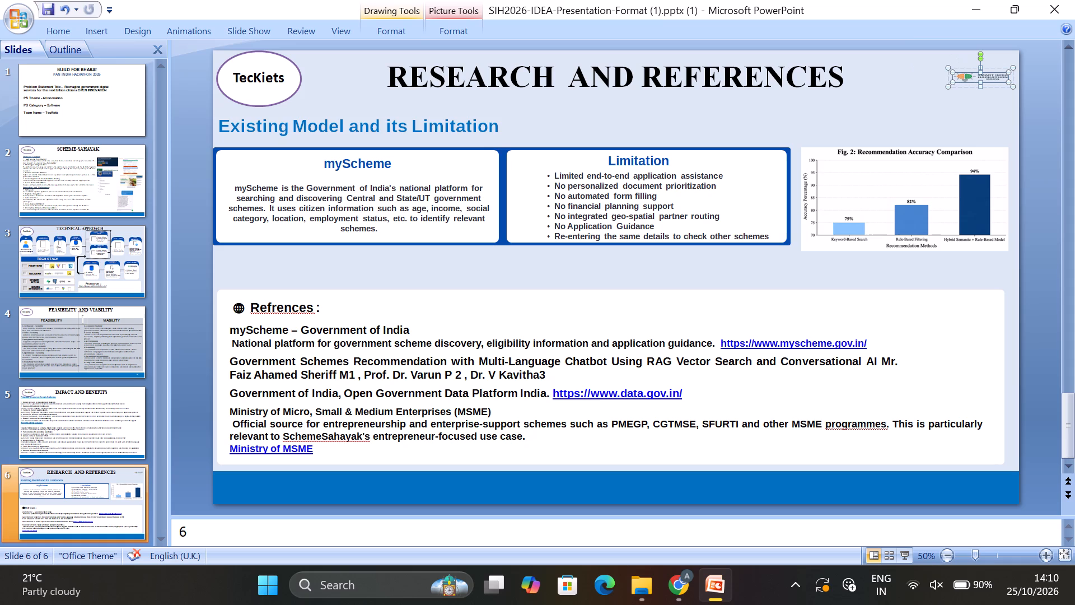
{"action": "right_click", "coordinate": [965, 75]}
{"action": "left_click", "coordinate": [960, 75]}
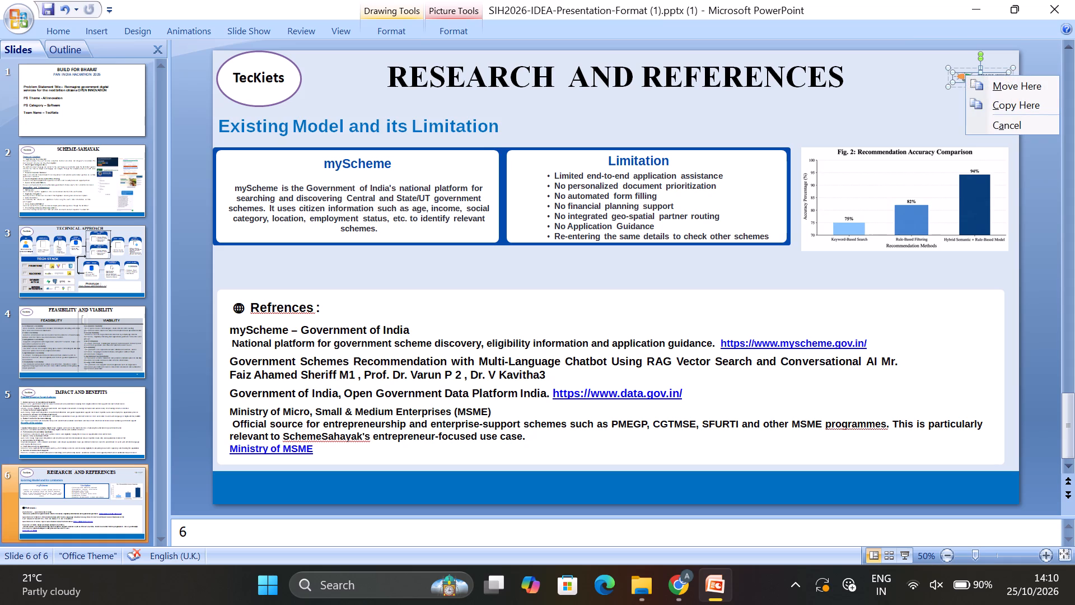
{"action": "right_click", "coordinate": [960, 75]}
{"action": "left_click", "coordinate": [951, 72]}
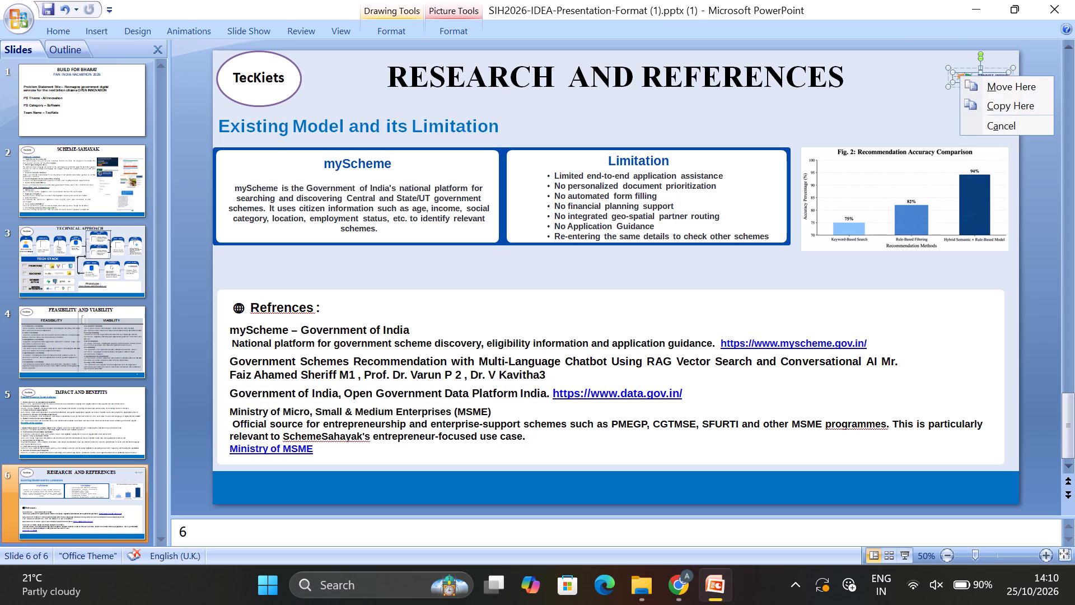
{"action": "left_click_drag", "start_coordinate": [1011, 69], "coordinate": [997, 71]}
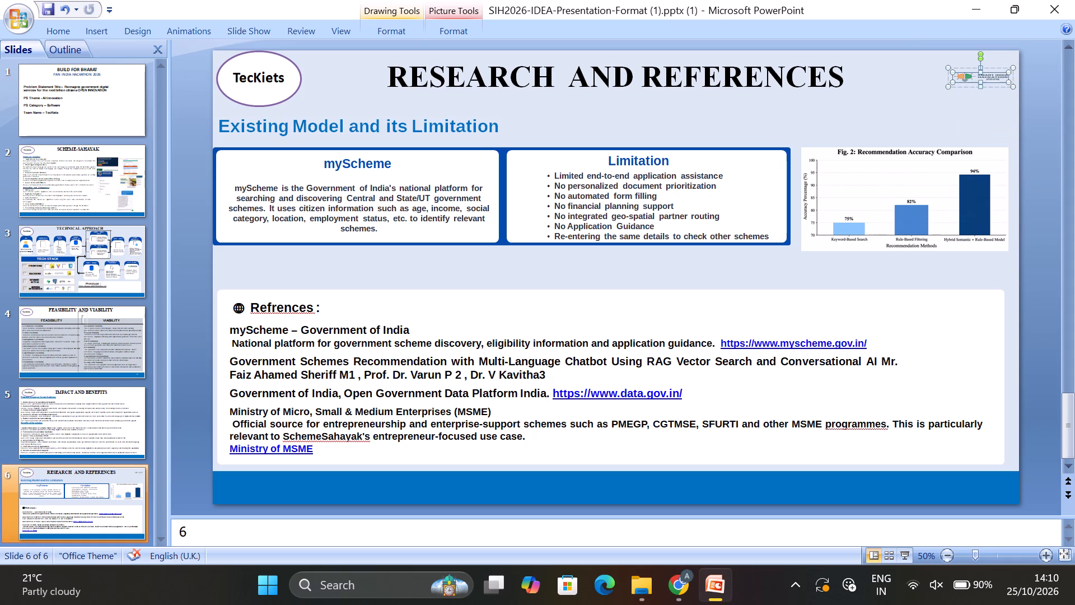
{"action": "left_click_drag", "start_coordinate": [997, 71], "coordinate": [979, 76]}
{"action": "right_click", "coordinate": [970, 76]}
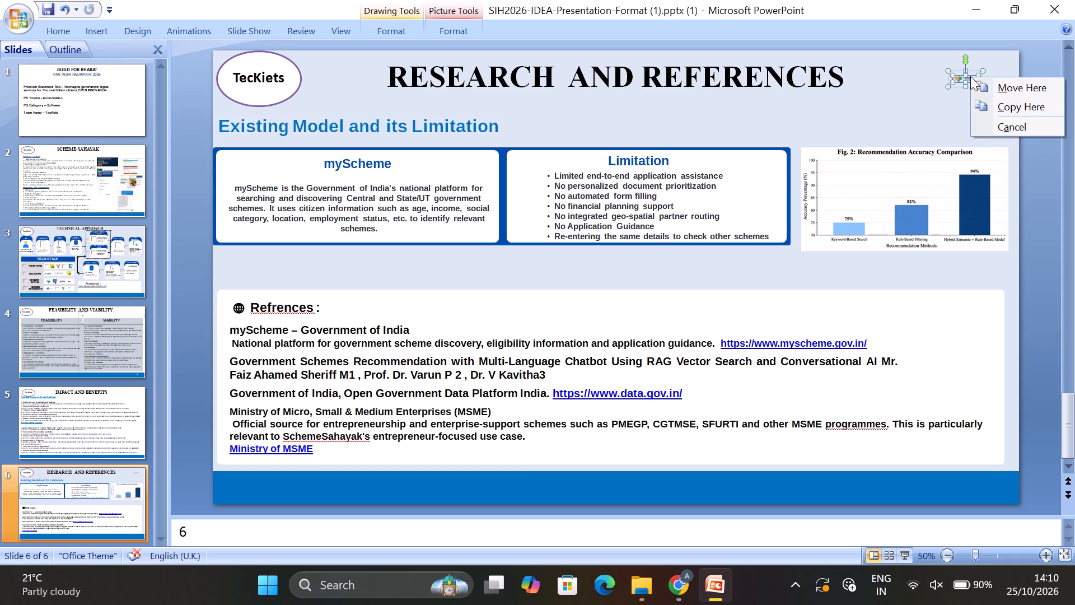
{"action": "left_click", "coordinate": [961, 68]}
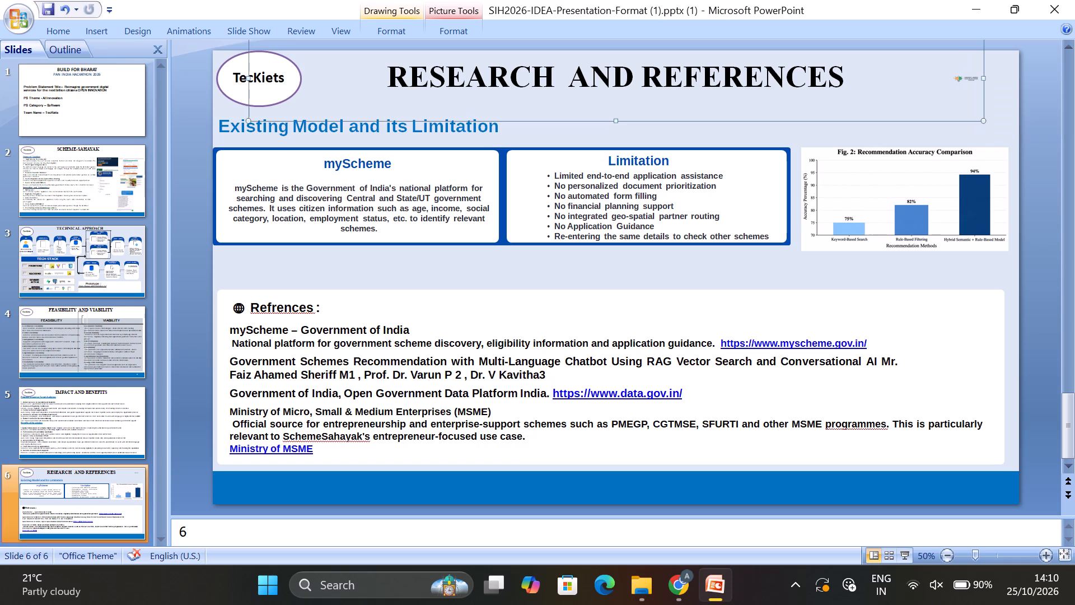
{"action": "left_click", "coordinate": [970, 75]}
{"action": "left_click_drag", "start_coordinate": [965, 72], "coordinate": [960, 55]}
{"action": "right_click", "coordinate": [960, 55]}
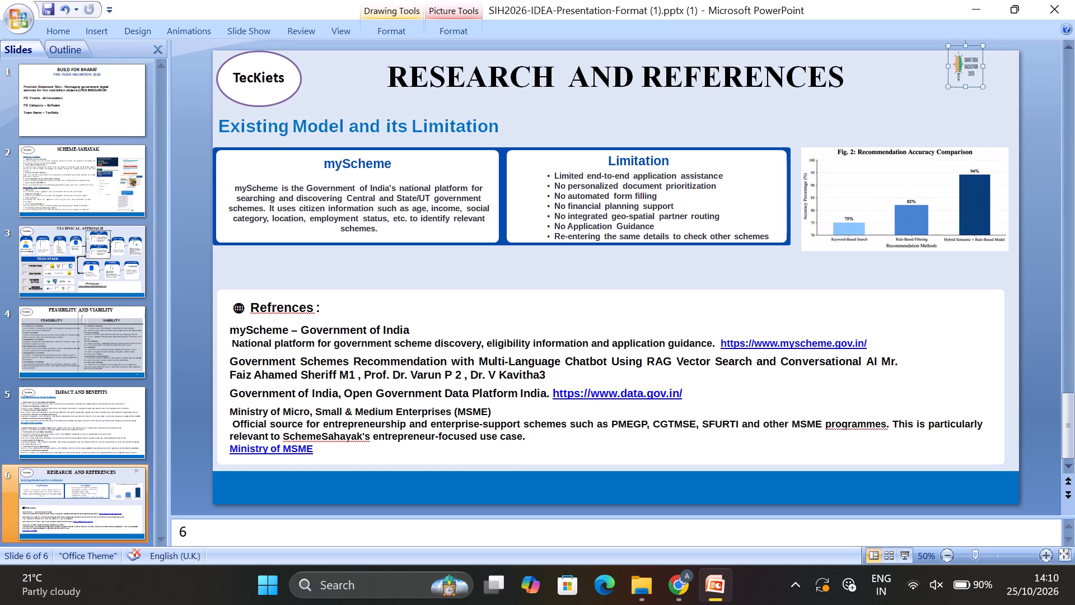
{"action": "left_click", "coordinate": [956, 63]}
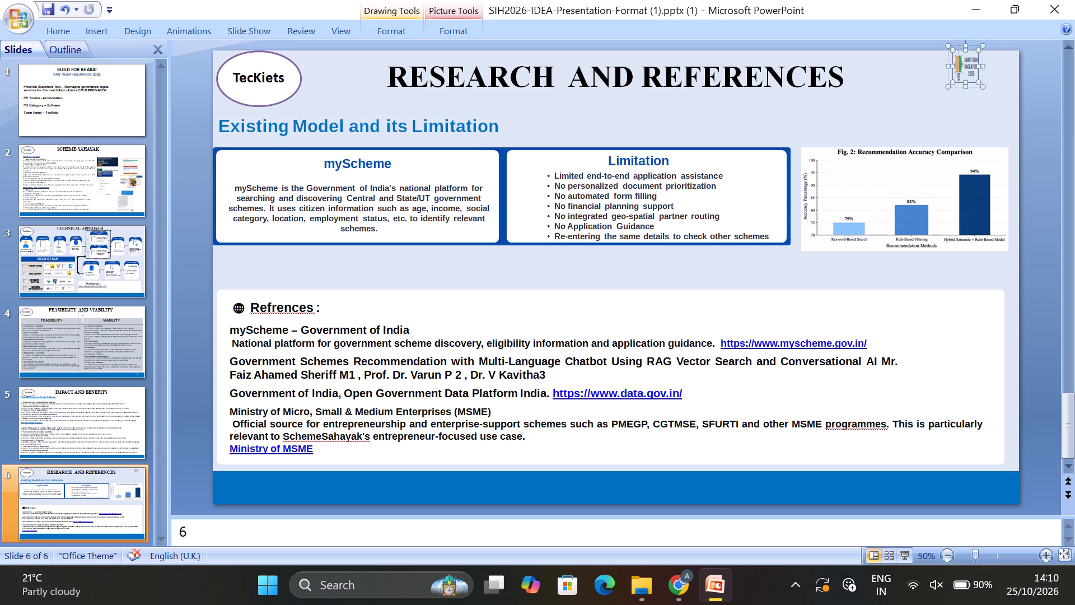
{"action": "right_click", "coordinate": [955, 73]}
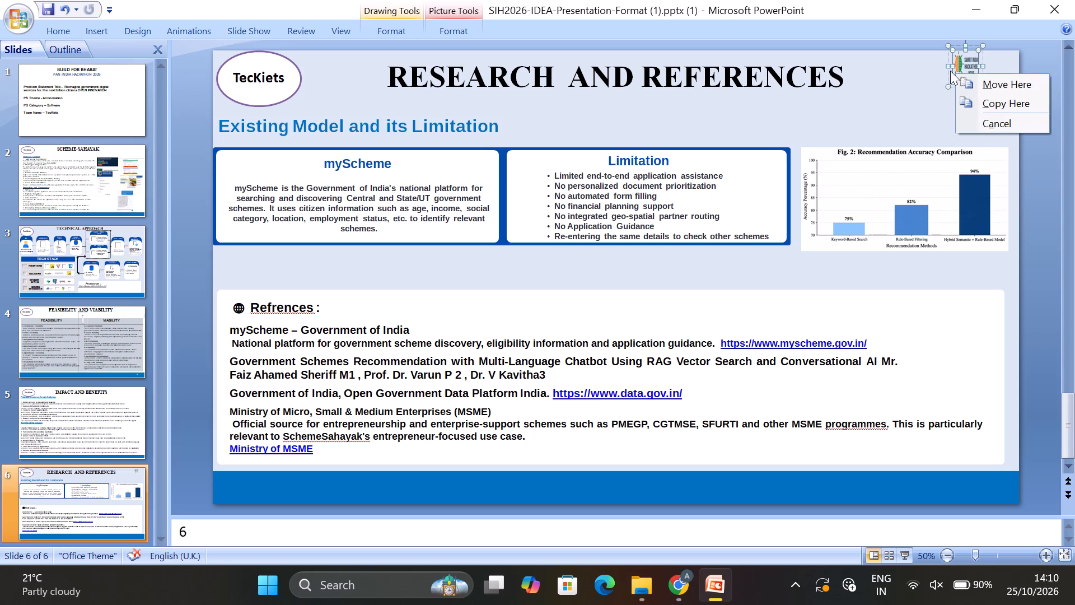
{"action": "left_click", "coordinate": [948, 59]}
{"action": "right_click", "coordinate": [948, 59]}
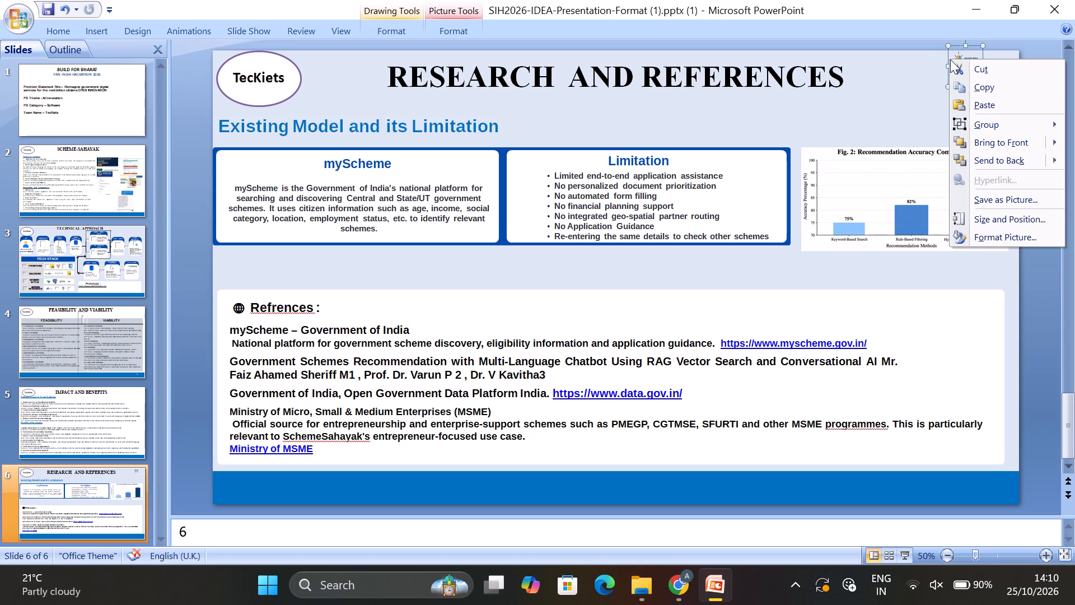
{"action": "left_click", "coordinate": [957, 63]}
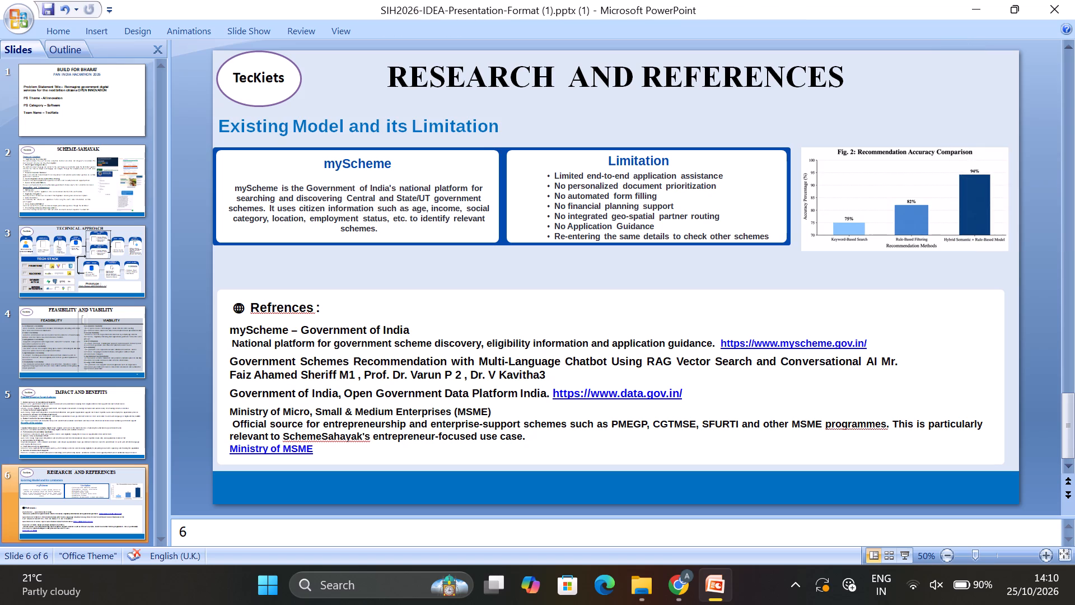
Review the edited slides from slide 6 back to the title slide, checking each one's content.
{"action": "scroll", "coordinate": [128, 466], "scroll_direction": "down", "scroll_amount": 2}
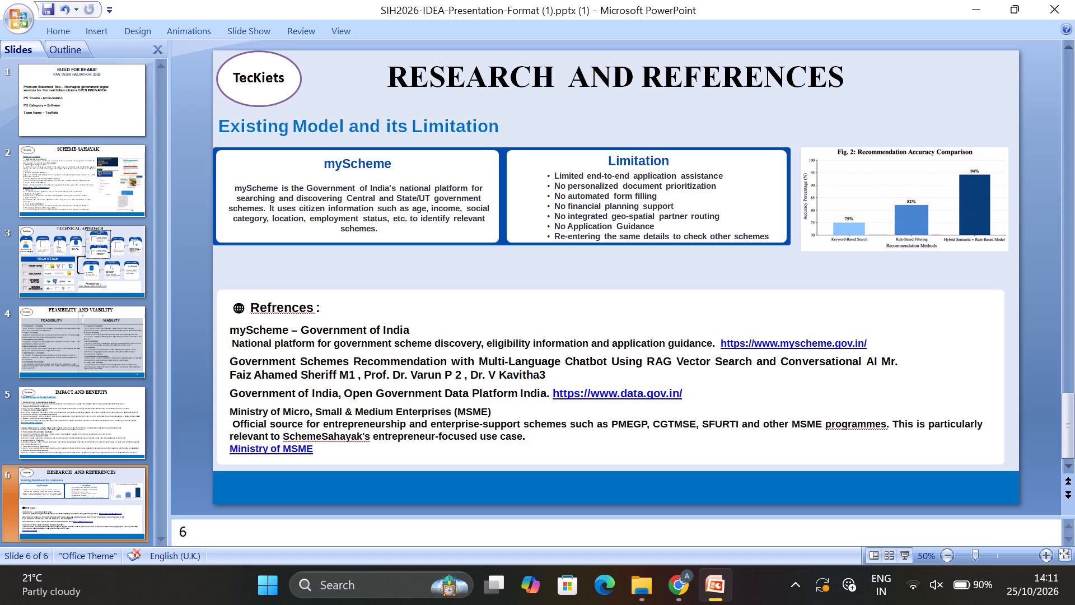
{"action": "left_click", "coordinate": [113, 418]}
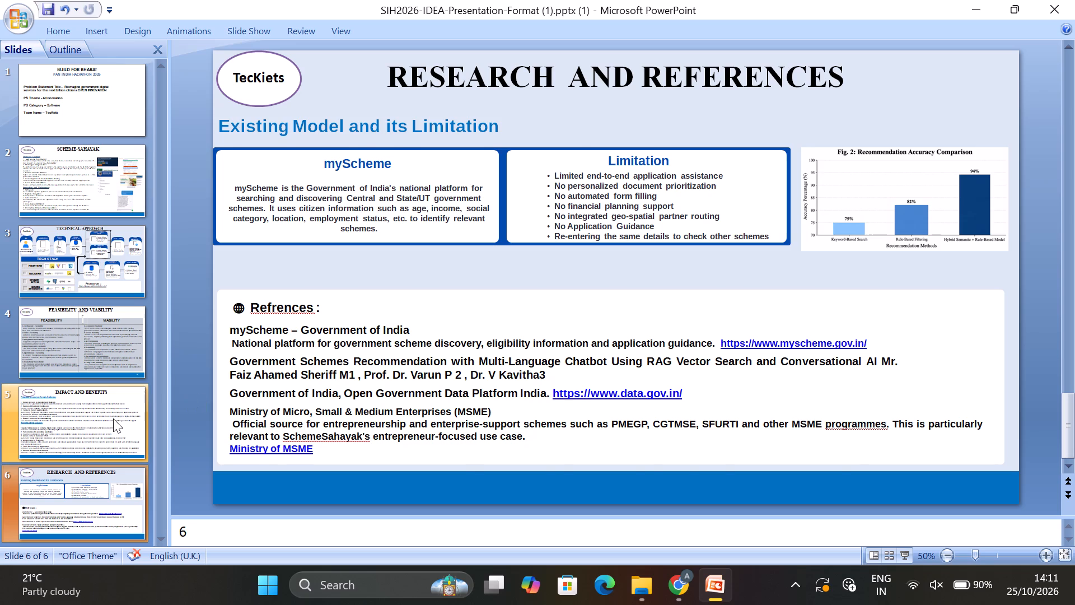
{"action": "left_click", "coordinate": [93, 359]}
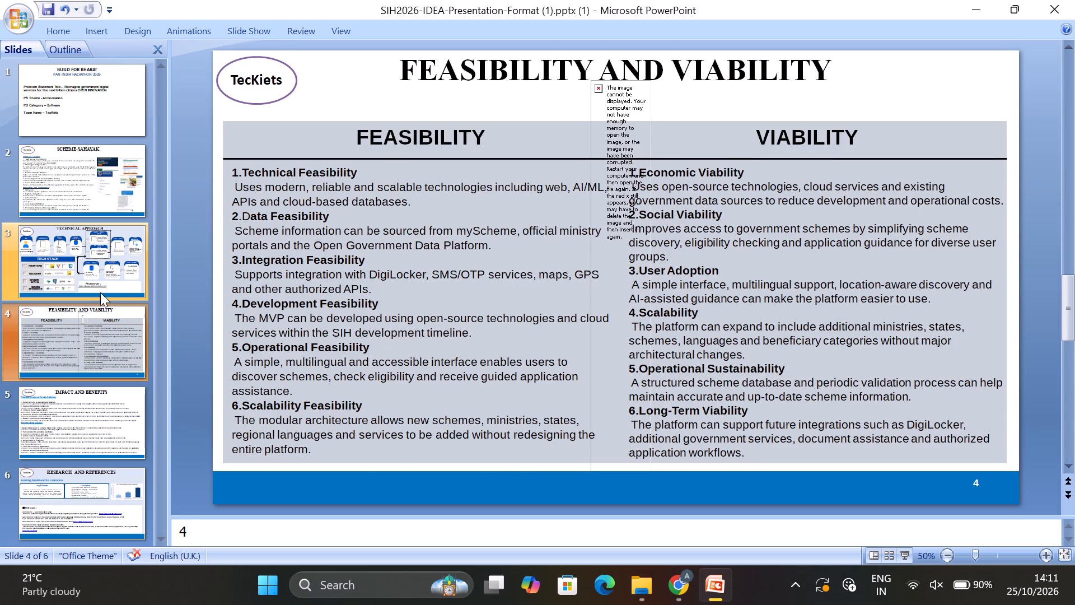
{"action": "left_click", "coordinate": [100, 289]}
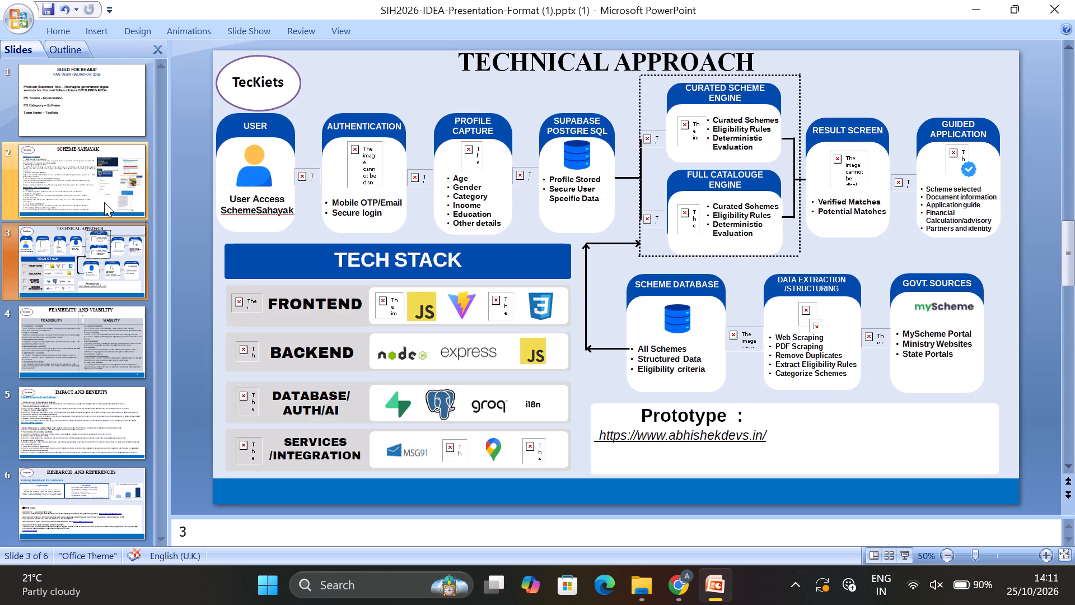
{"action": "left_click", "coordinate": [105, 155]}
{"action": "left_click", "coordinate": [105, 155]}
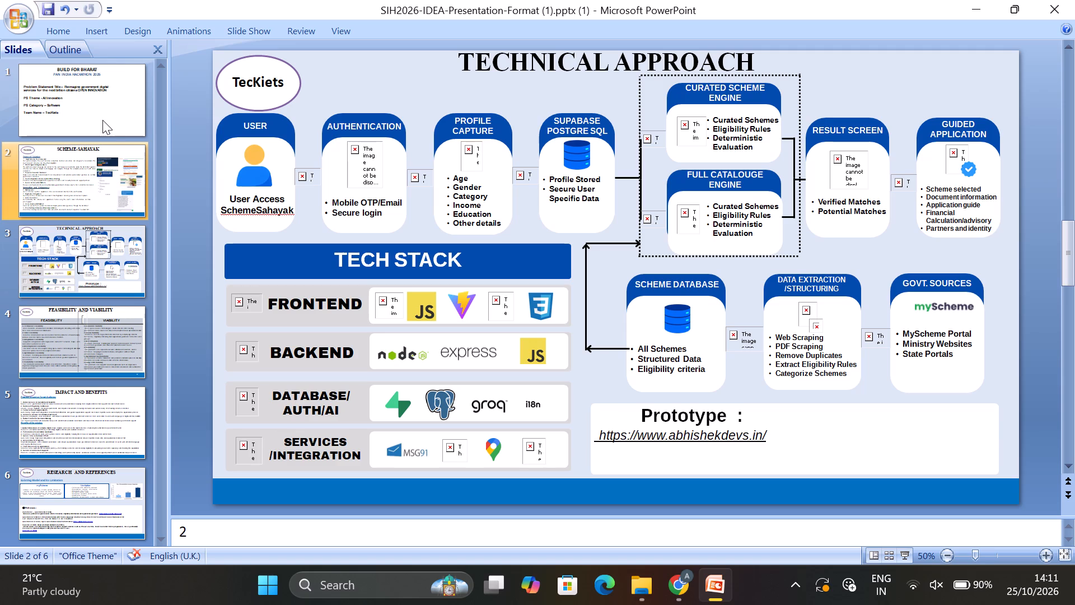
{"action": "left_click", "coordinate": [102, 120]}
{"action": "left_click", "coordinate": [102, 120]}
{"action": "left_click", "coordinate": [102, 120]}
{"action": "left_click", "coordinate": [77, 278]}
{"action": "double_click", "coordinate": [77, 278]}
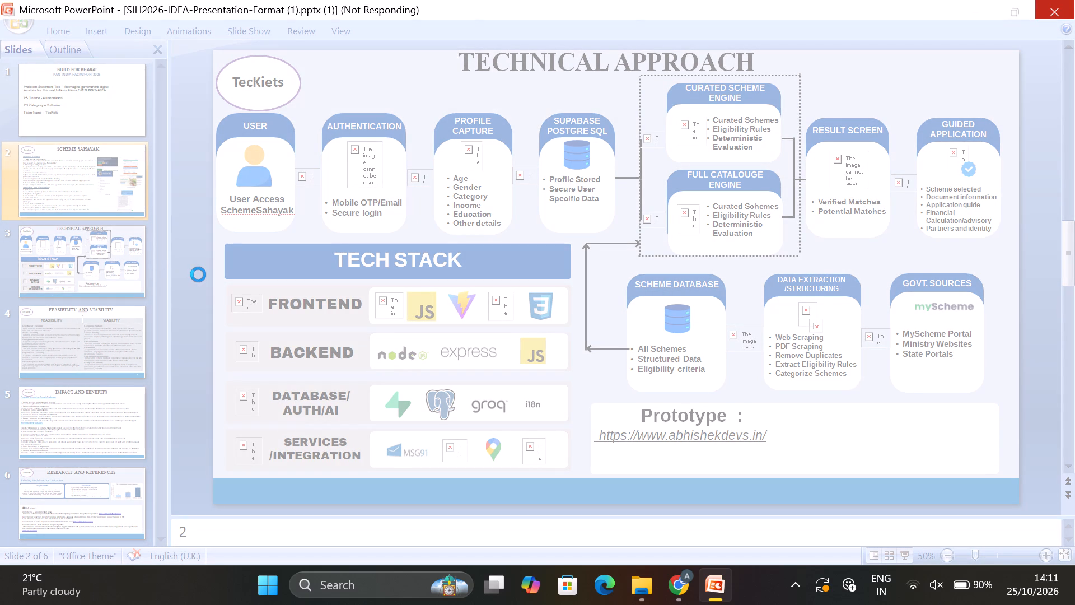
{"action": "left_click", "coordinate": [266, 262]}
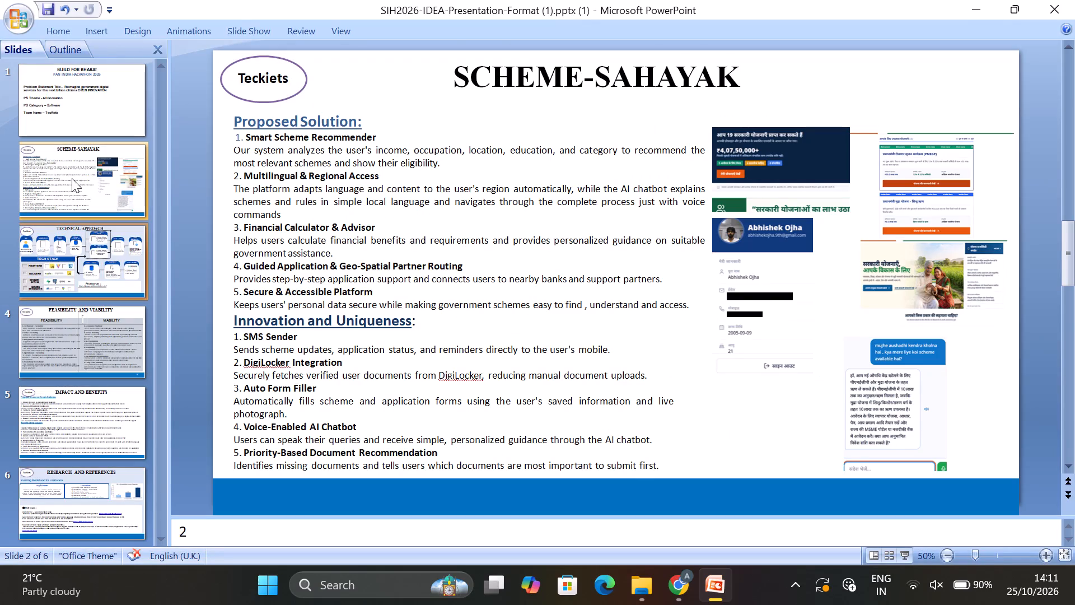
{"action": "left_click", "coordinate": [72, 178]}
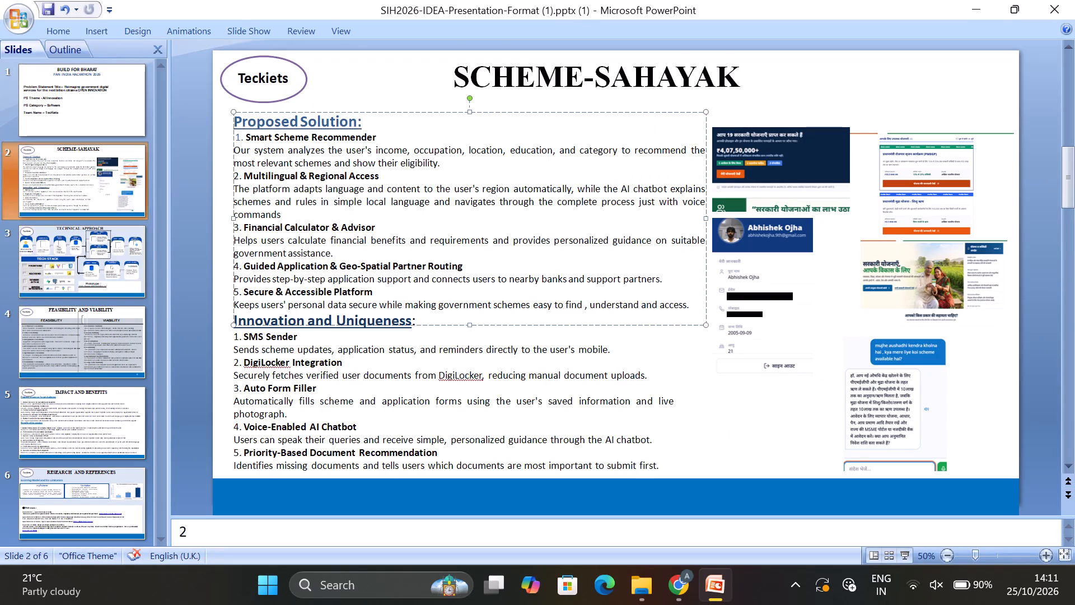
{"action": "left_click", "coordinate": [68, 101]}
{"action": "triple_click", "coordinate": [68, 101]}
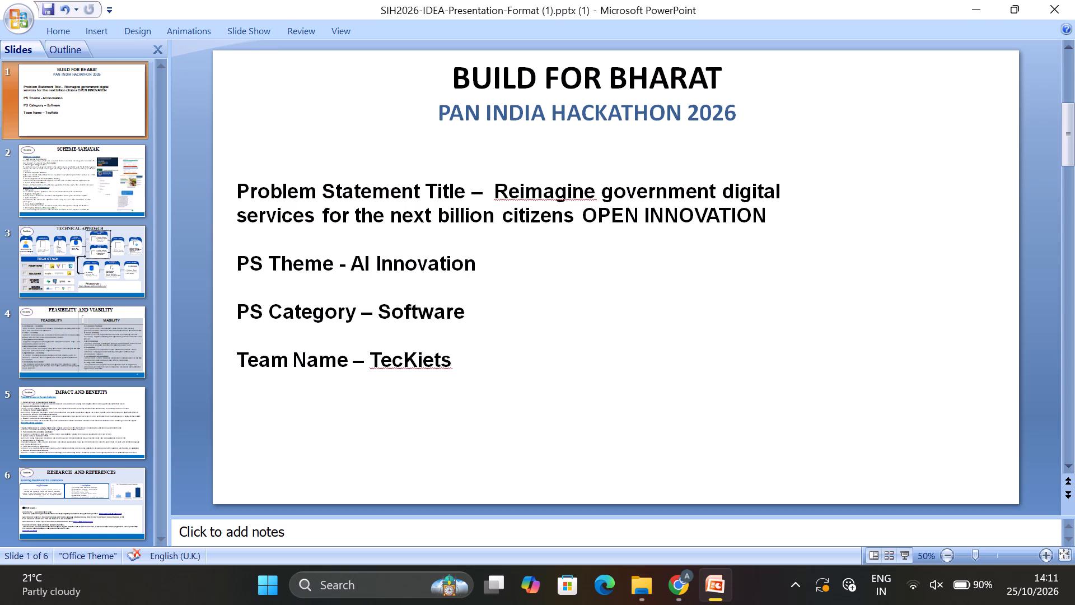
Select the "BUILD FOR BHARAT" heading line on the title slide.
{"action": "left_click_drag", "start_coordinate": [440, 112], "coordinate": [586, 118]}
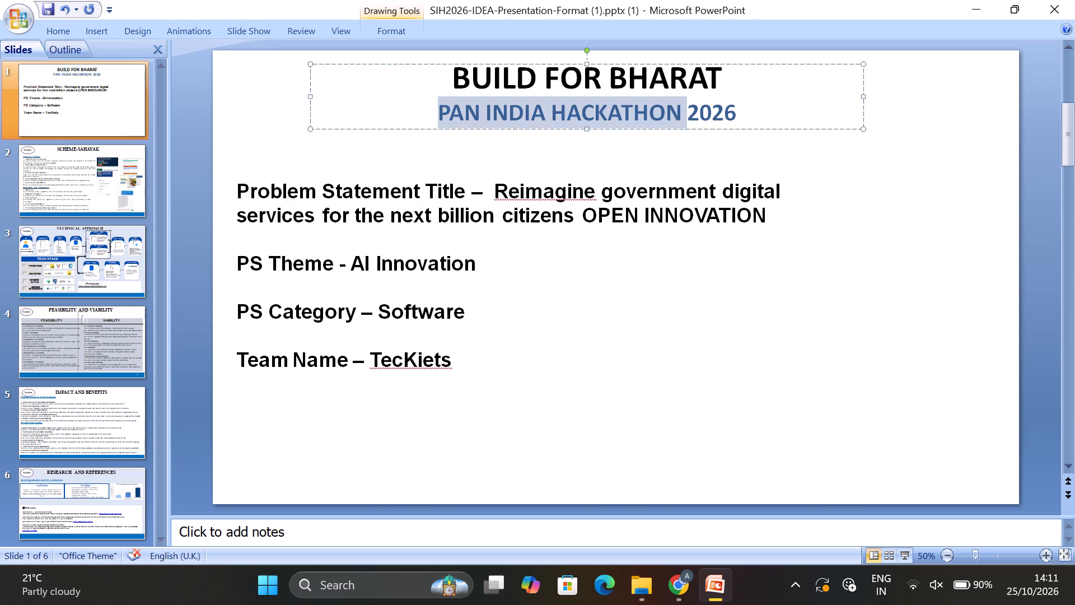
{"action": "left_click_drag", "start_coordinate": [586, 118], "coordinate": [671, 119]}
{"action": "left_click", "coordinate": [665, 149]}
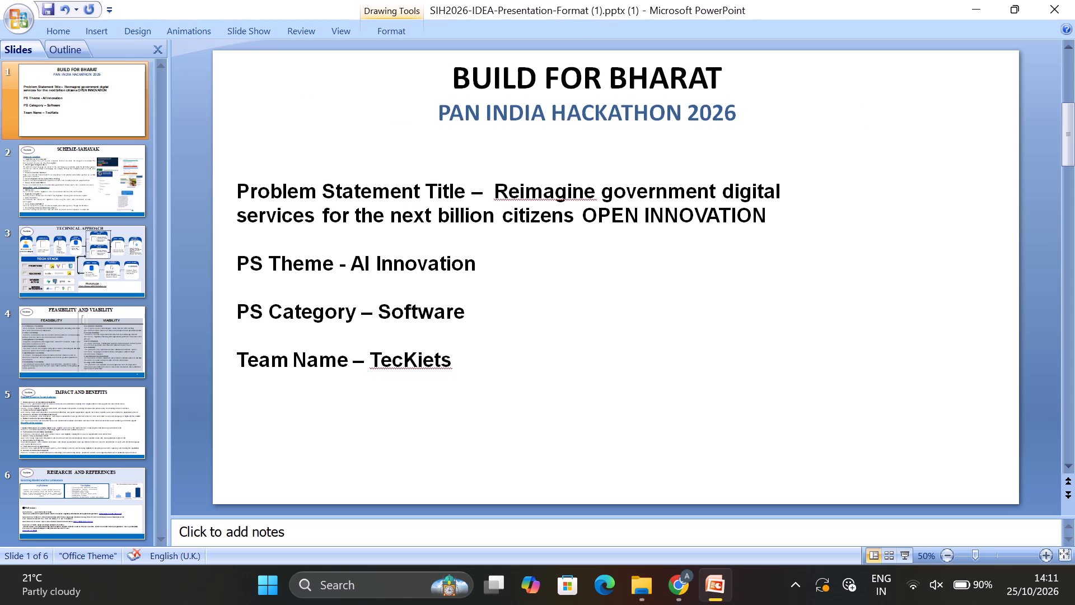
{"action": "left_click_drag", "start_coordinate": [454, 76], "coordinate": [744, 67]}
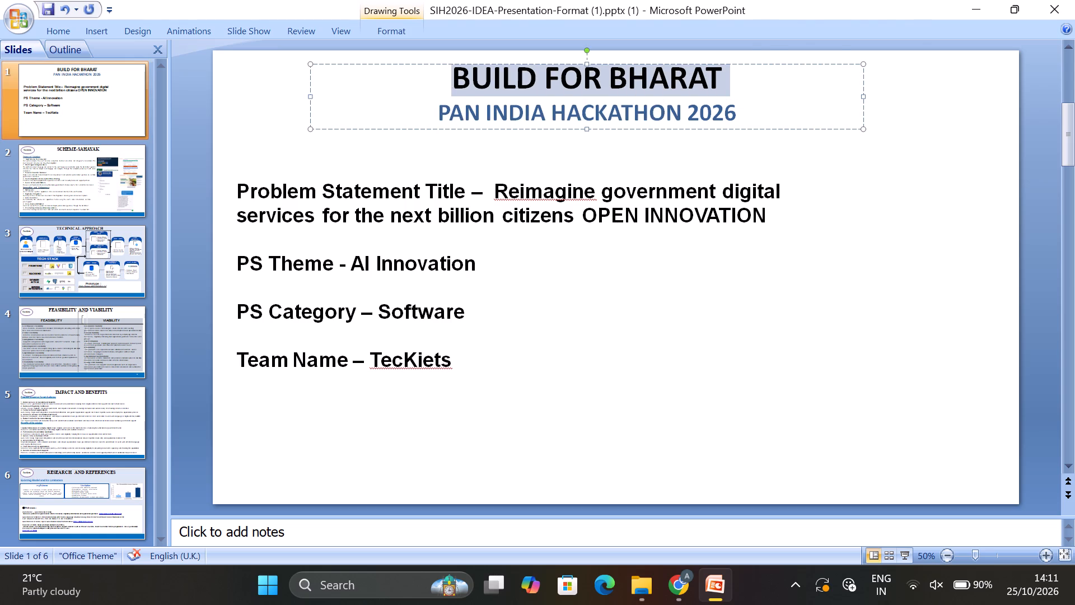
Set the font size of the "BUILD FOR BHARAT" heading on the title slide to 72.
{"action": "left_click_drag", "start_coordinate": [744, 67], "coordinate": [745, 68]}
{"action": "left_click", "coordinate": [817, 26]}
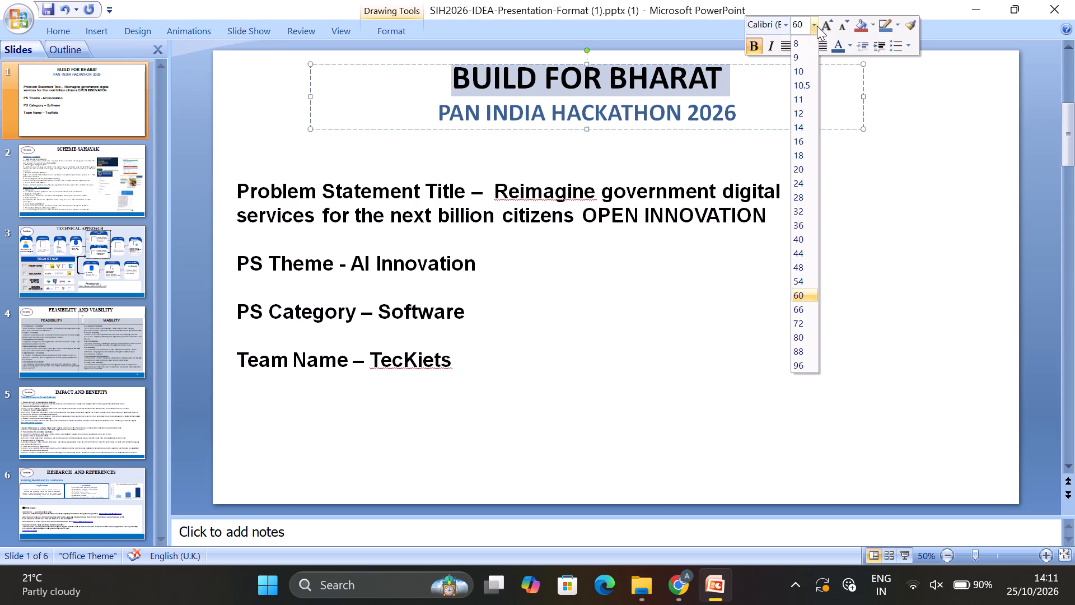
{"action": "left_click", "coordinate": [799, 327]}
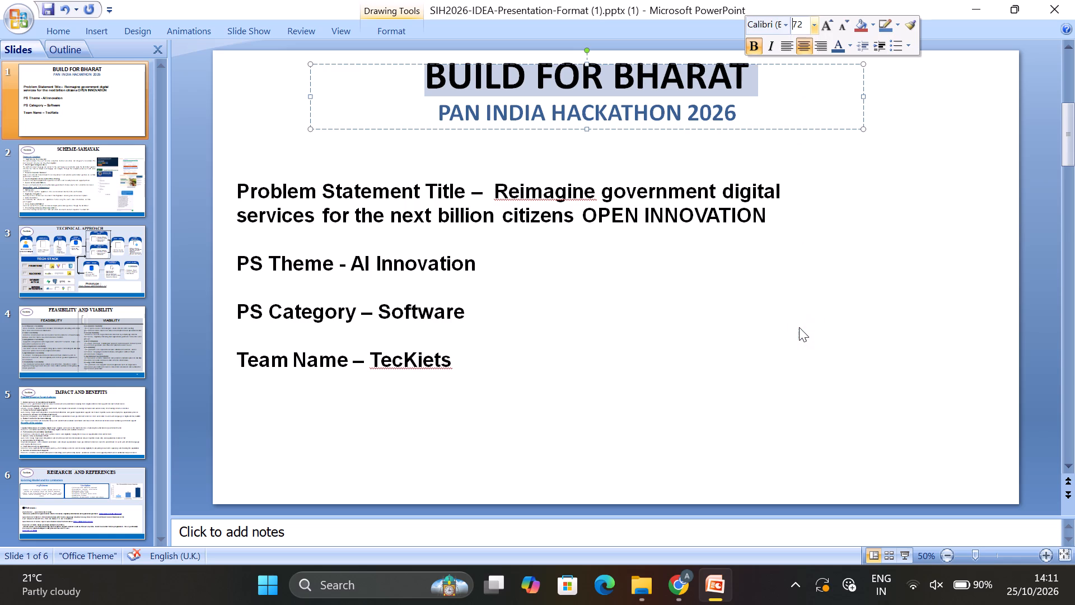
{"action": "left_click", "coordinate": [779, 309]}
Set the font size of the "PAN INDIA HACKATHON 2026" line on the title slide to 54.
{"action": "left_click", "coordinate": [460, 121]}
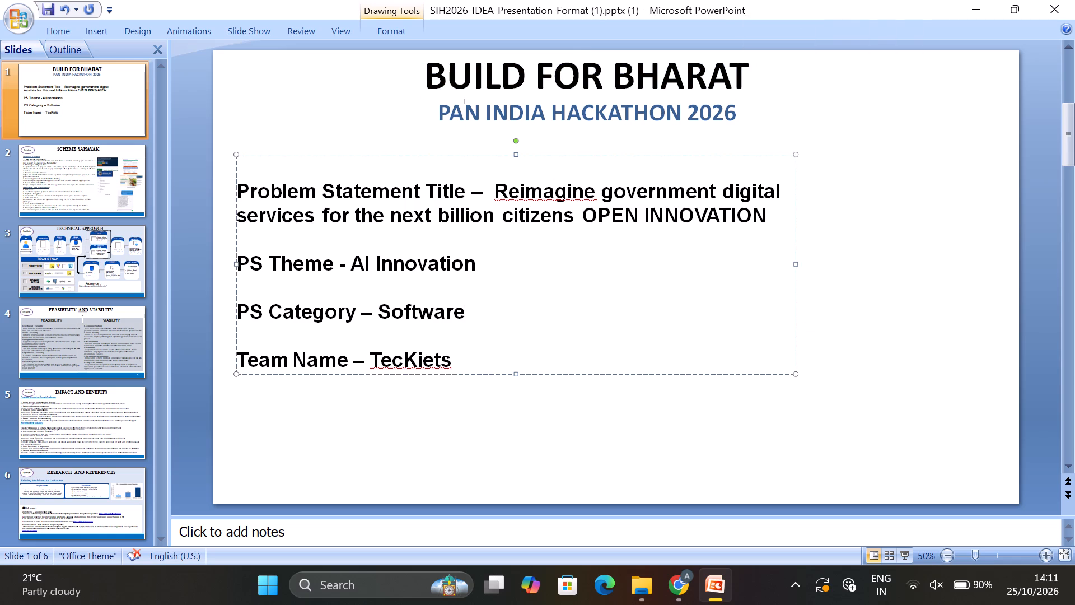
{"action": "left_click_drag", "start_coordinate": [441, 118], "coordinate": [736, 118]}
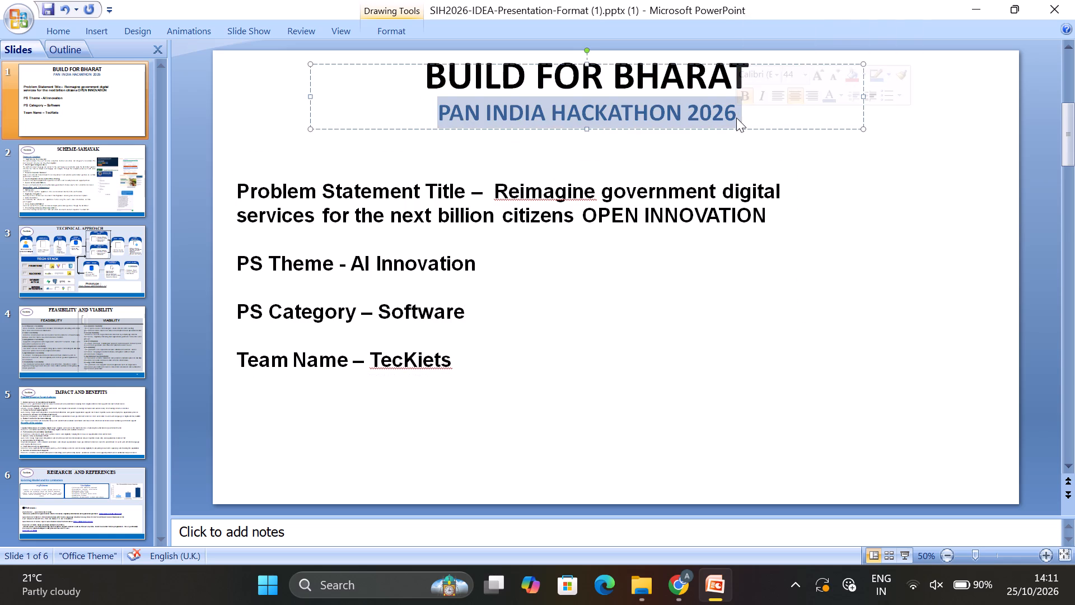
{"action": "left_click", "coordinate": [807, 79]}
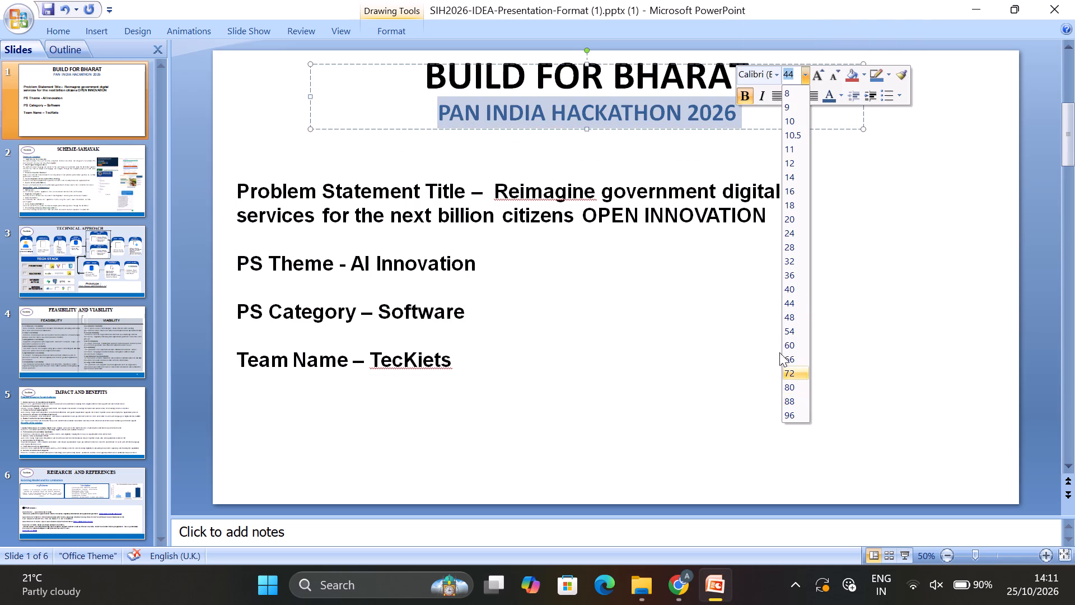
{"action": "left_click", "coordinate": [784, 328]}
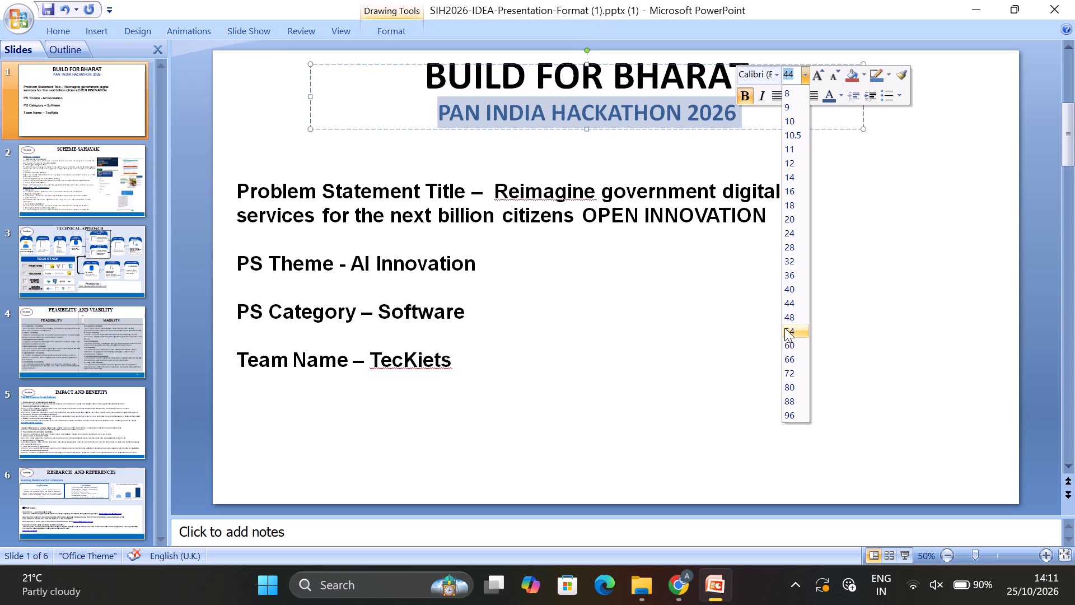
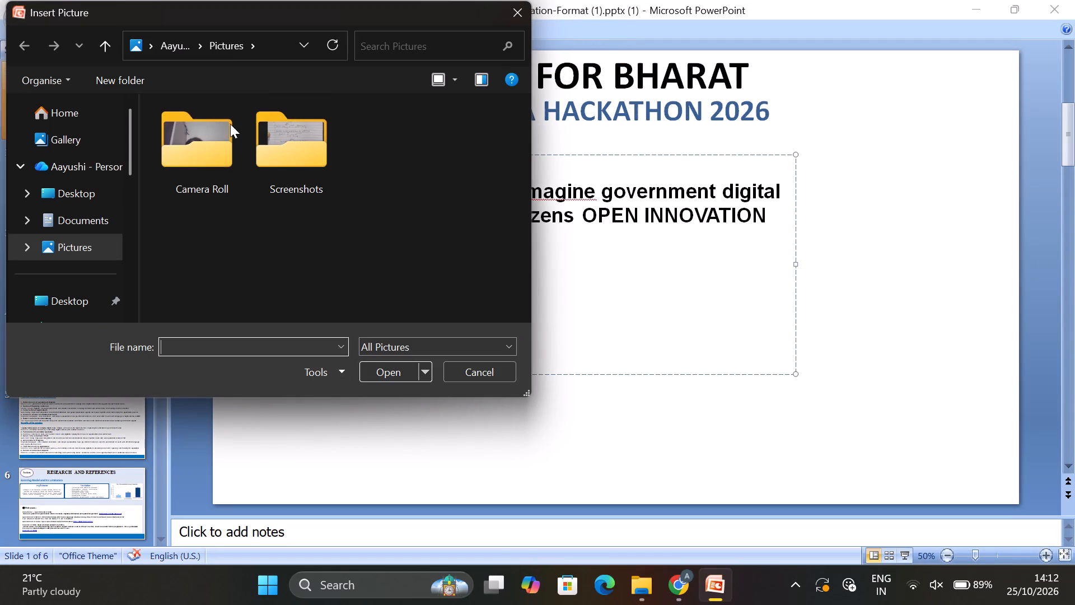
Insert the picture "WhatsApp Image 2026-10-24 at 20.41.11" from the Downloads folder onto the title slide.
{"action": "scroll", "coordinate": [62, 246], "scroll_direction": "down", "scroll_amount": 2}
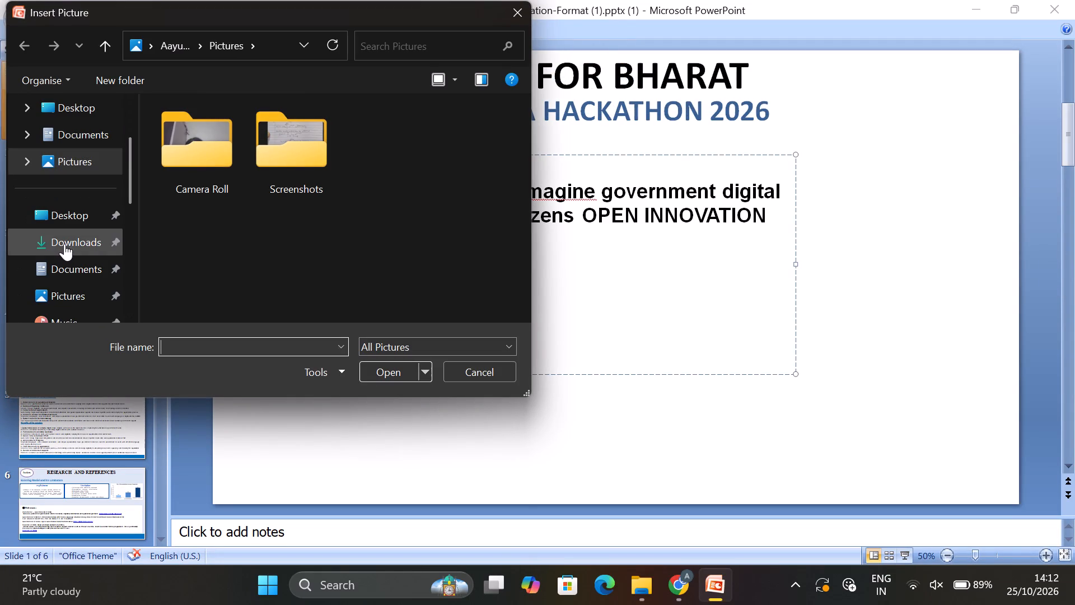
{"action": "left_click", "coordinate": [66, 242]}
{"action": "left_click", "coordinate": [226, 157]}
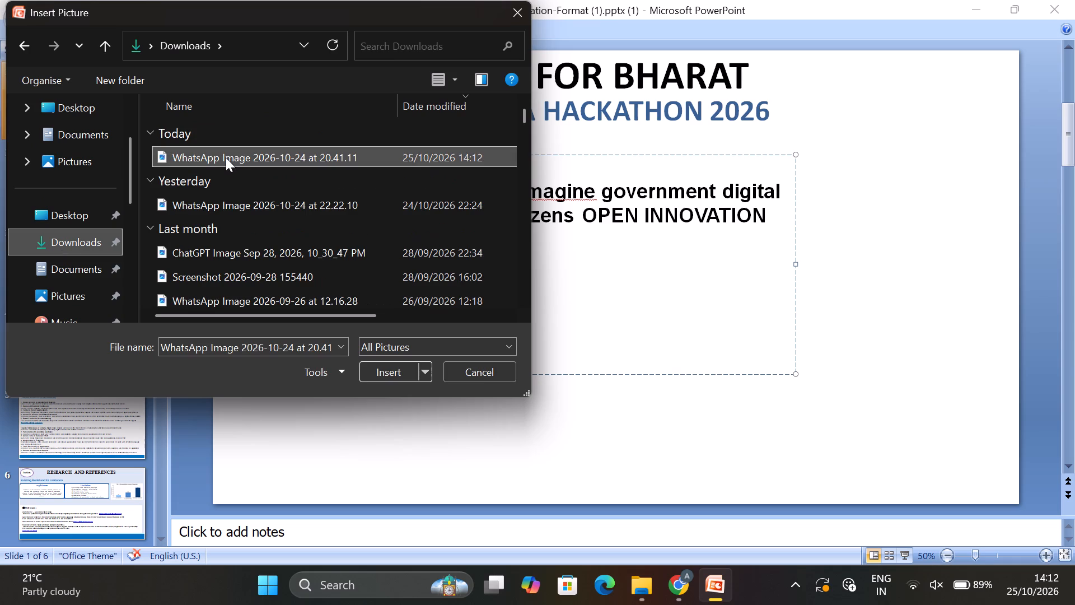
{"action": "left_click", "coordinate": [380, 374]}
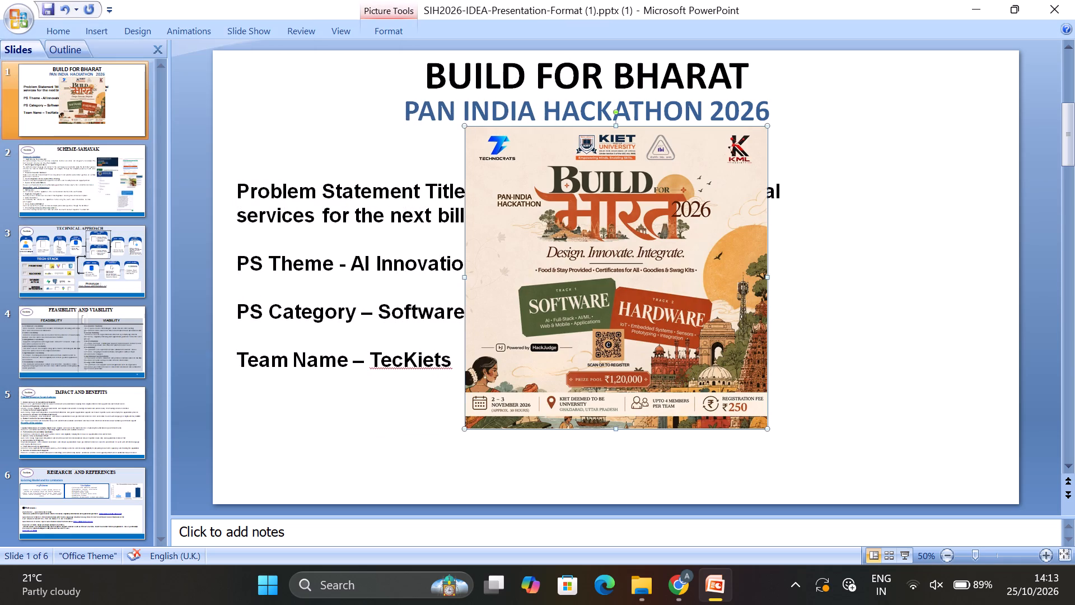
Shrink the Build for Bharat poster on the title slide and move it to the slide's right side, beside the problem statement text.
{"action": "left_click_drag", "start_coordinate": [464, 124], "coordinate": [515, 159]}
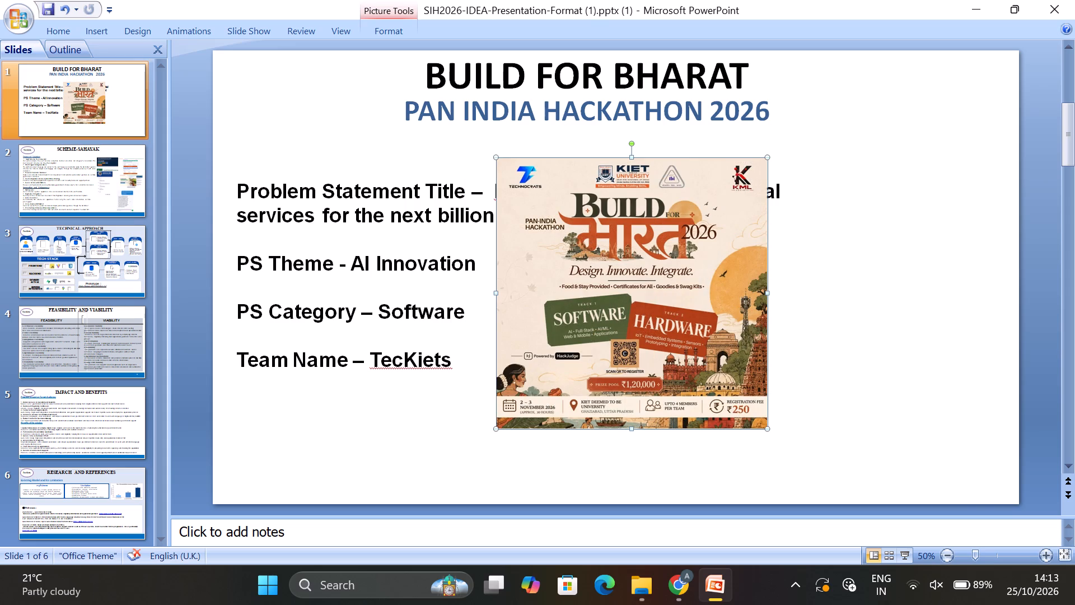
{"action": "left_click_drag", "start_coordinate": [637, 246], "coordinate": [856, 302]}
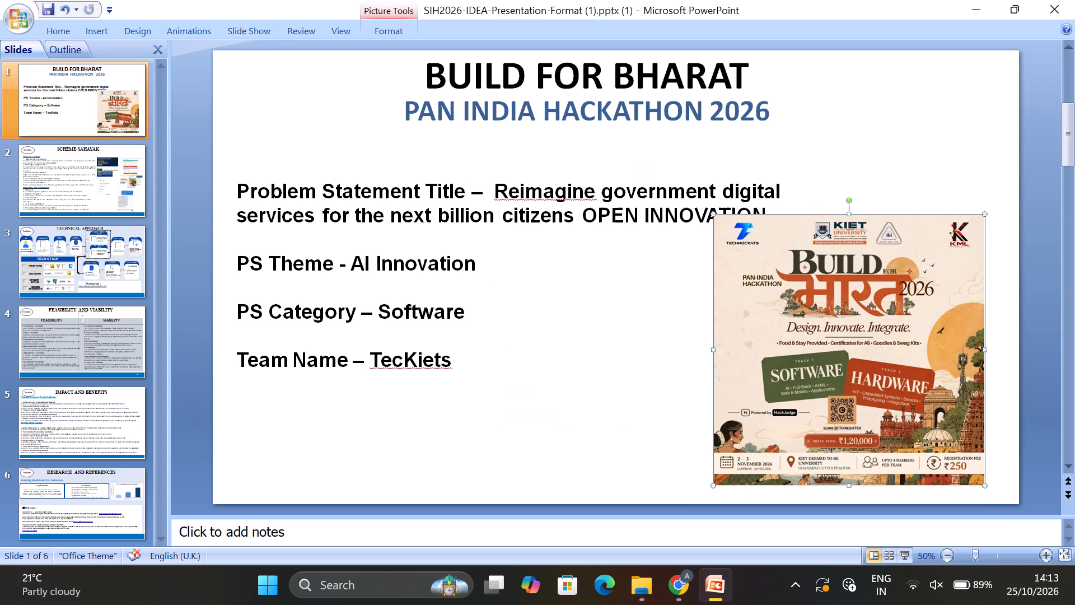
{"action": "left_click_drag", "start_coordinate": [807, 306], "coordinate": [777, 322]}
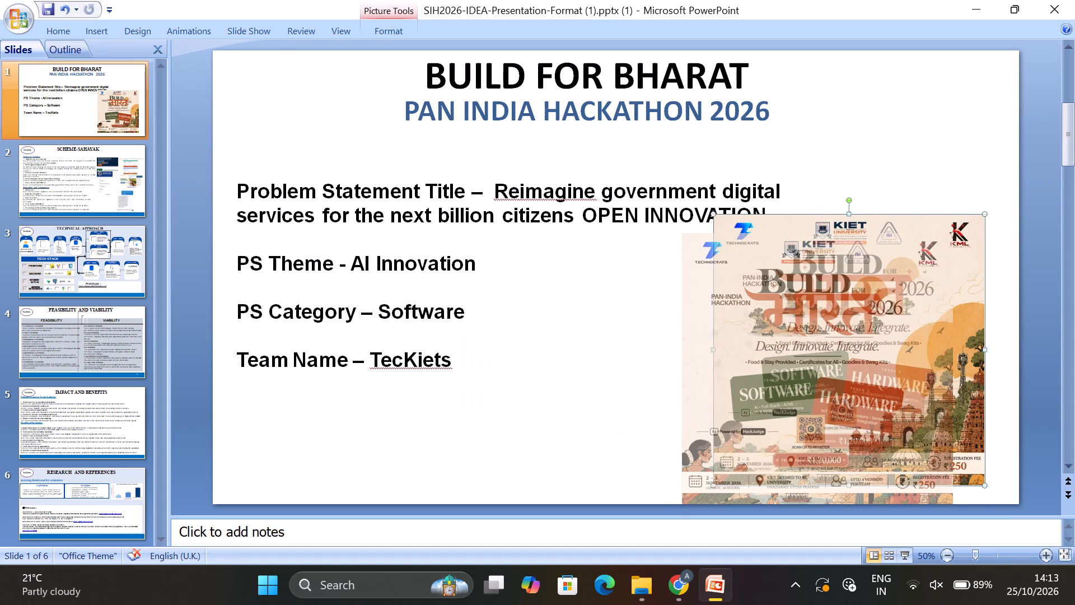
{"action": "left_click_drag", "start_coordinate": [777, 322], "coordinate": [743, 319]}
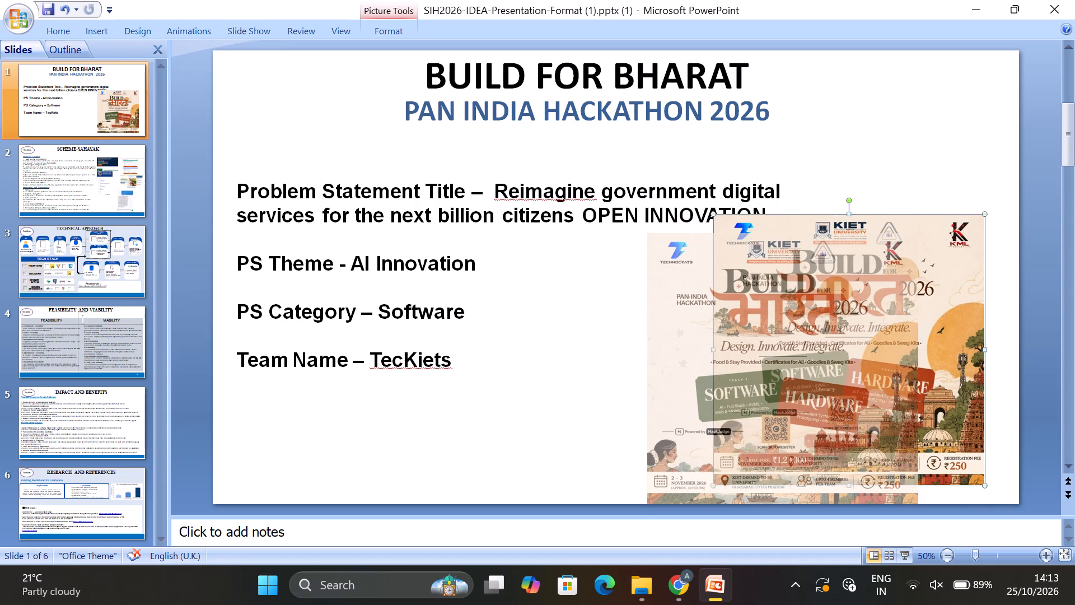
{"action": "left_click_drag", "start_coordinate": [743, 319], "coordinate": [741, 315]}
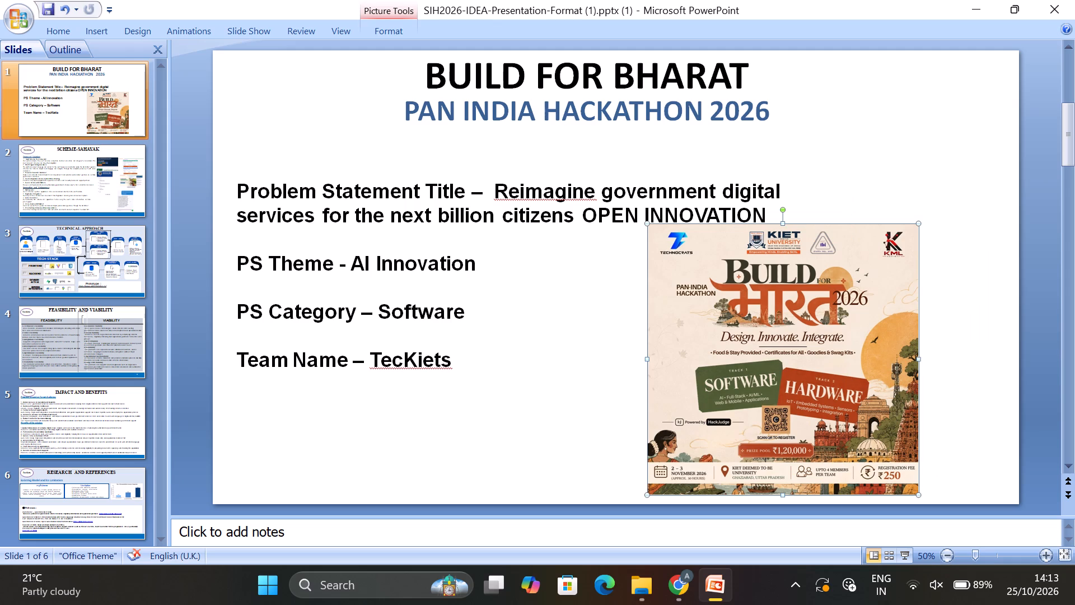
{"action": "left_click", "coordinate": [646, 497]}
{"action": "left_click_drag", "start_coordinate": [717, 366], "coordinate": [794, 333]}
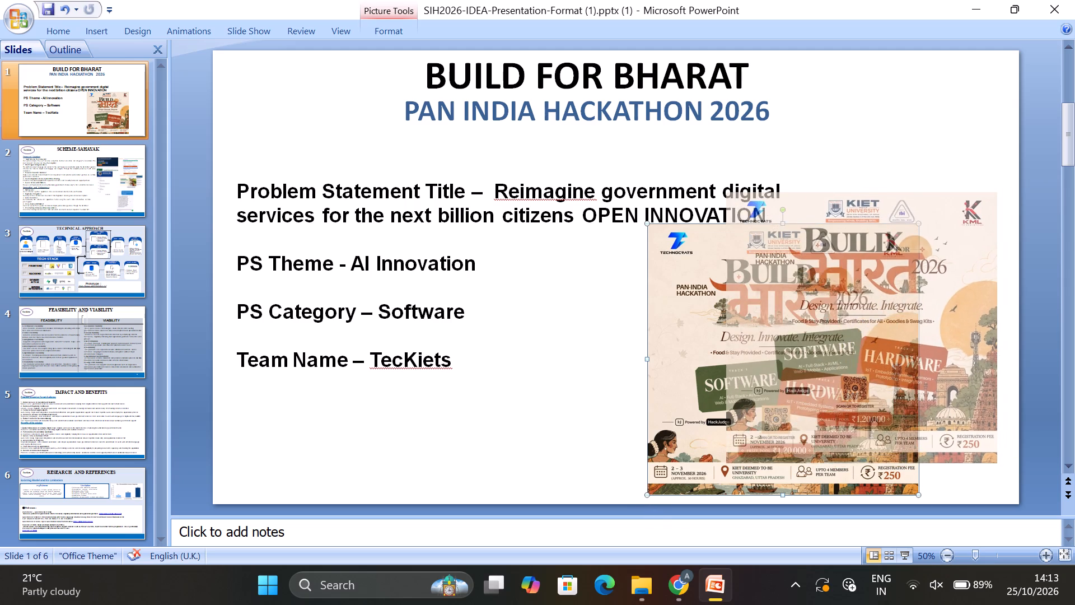
Narrow the problem statement text box so its text wraps clear of the poster.
{"action": "left_click", "coordinate": [646, 239]}
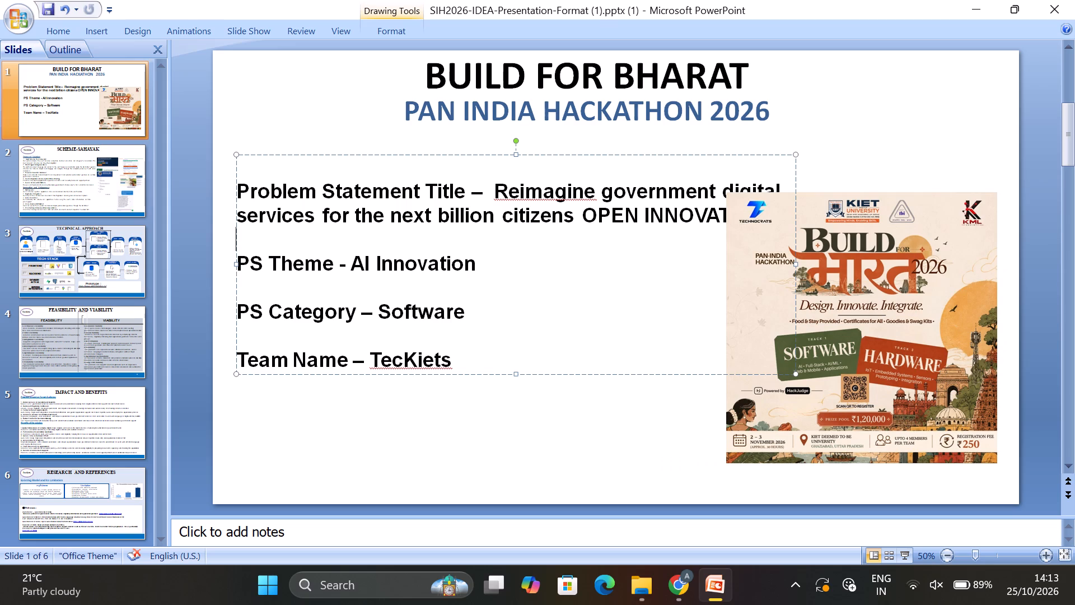
{"action": "left_click_drag", "start_coordinate": [796, 264], "coordinate": [717, 272]}
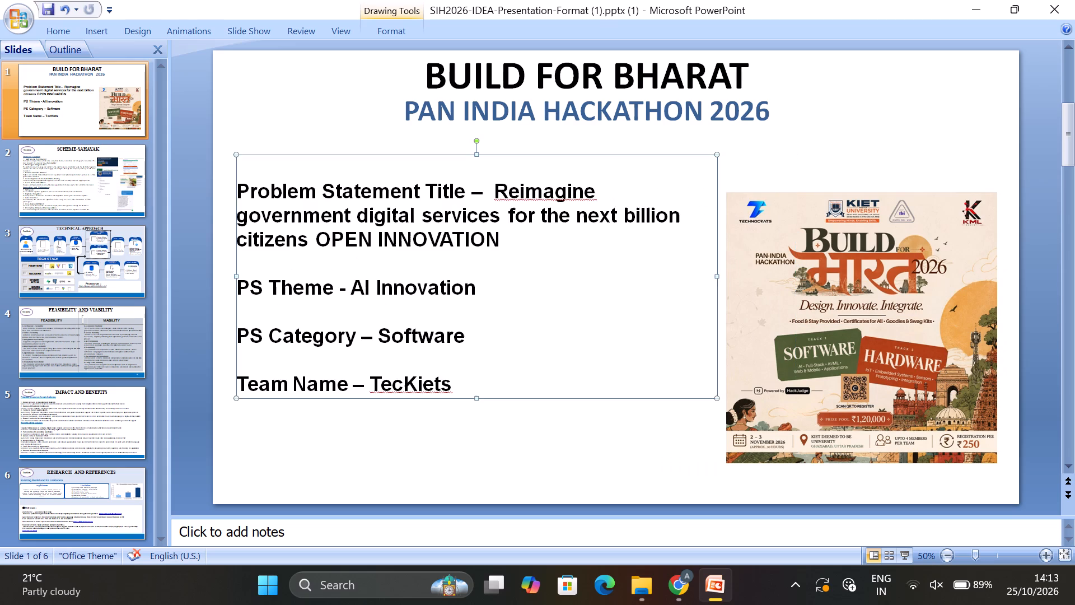
{"action": "left_click_drag", "start_coordinate": [476, 397], "coordinate": [475, 421]}
Raise the poster slightly on the title slide and widen it toward the problem statement text.
{"action": "left_click_drag", "start_coordinate": [857, 259], "coordinate": [857, 238]}
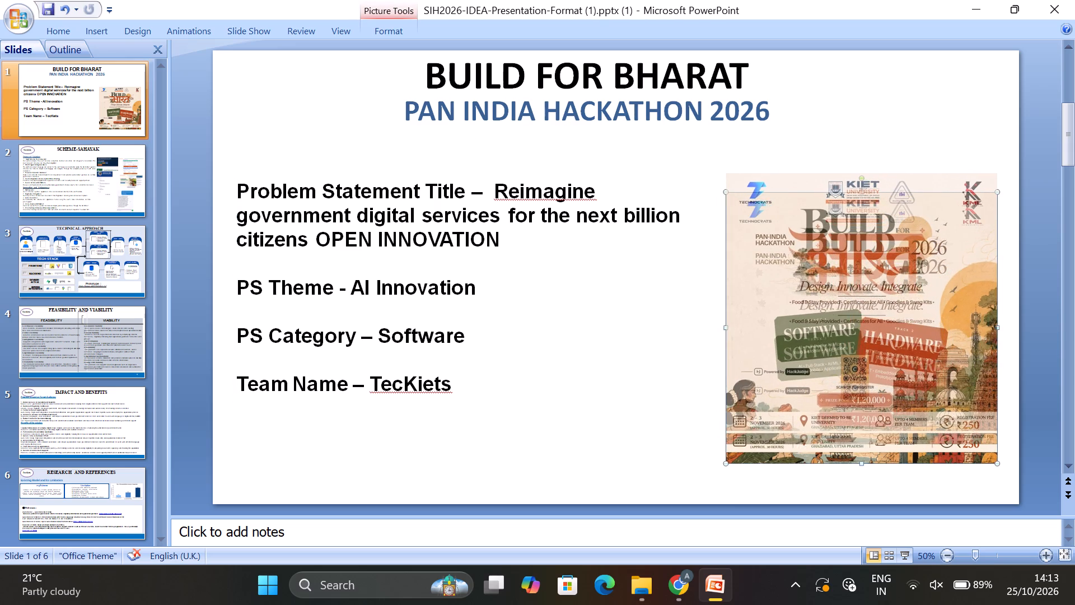
{"action": "left_click_drag", "start_coordinate": [857, 238], "coordinate": [857, 235]}
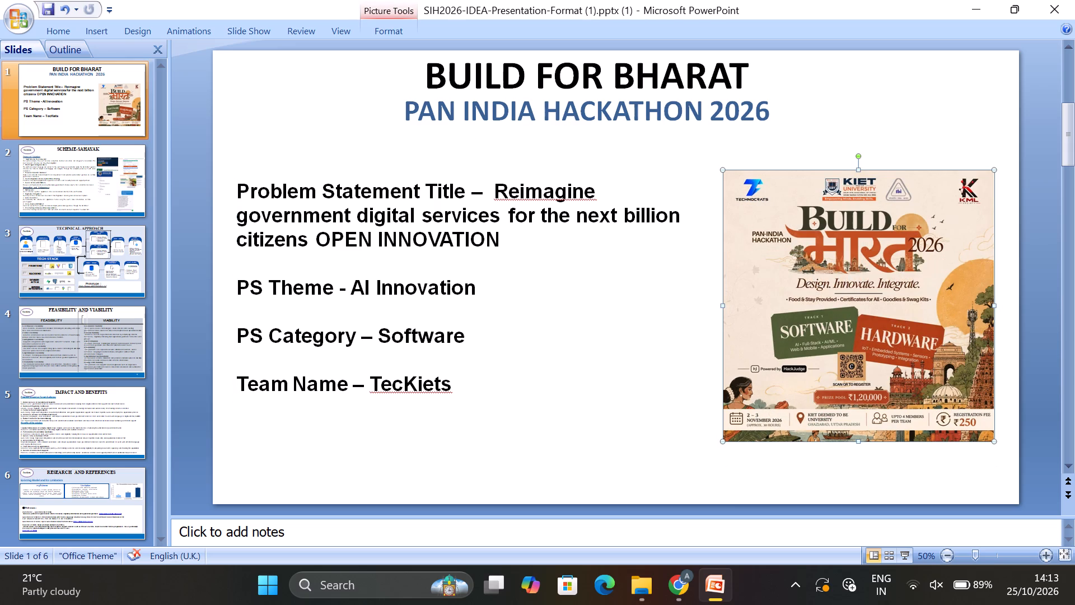
{"action": "left_click_drag", "start_coordinate": [723, 305], "coordinate": [705, 307]}
{"action": "left_click_drag", "start_coordinate": [705, 307], "coordinate": [698, 307]}
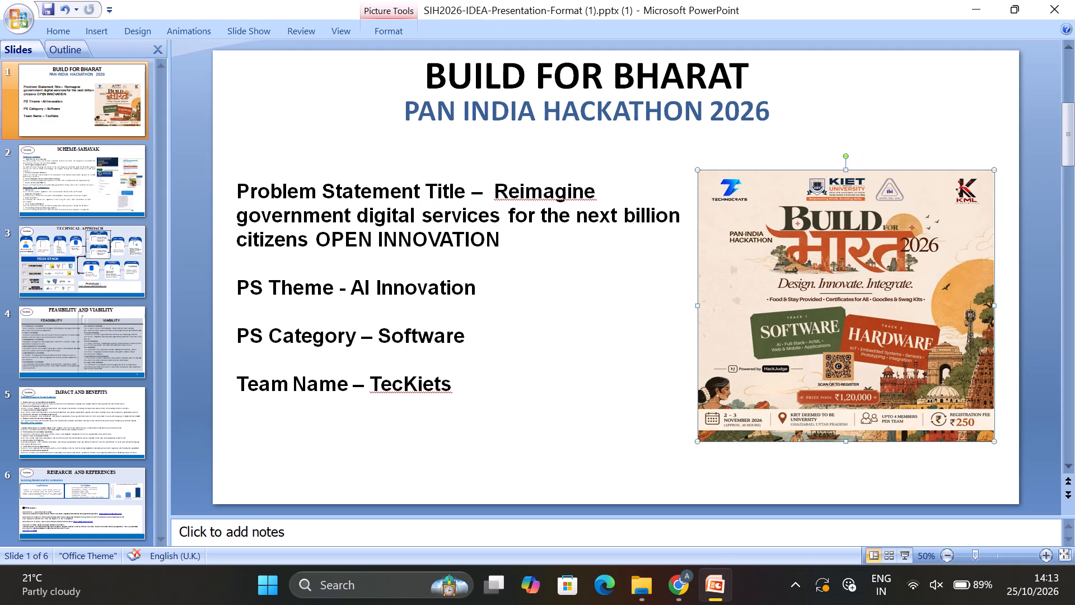
Narrow the problem statement text box further so its frame ends before the widened poster.
{"action": "left_click", "coordinate": [642, 288]}
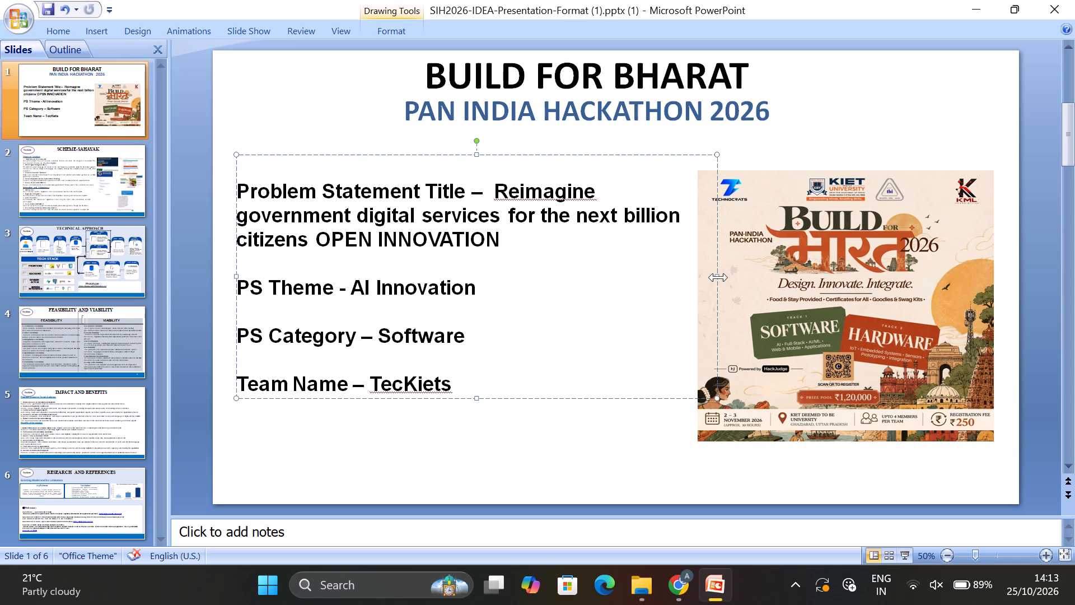
{"action": "left_click_drag", "start_coordinate": [718, 277], "coordinate": [685, 284]}
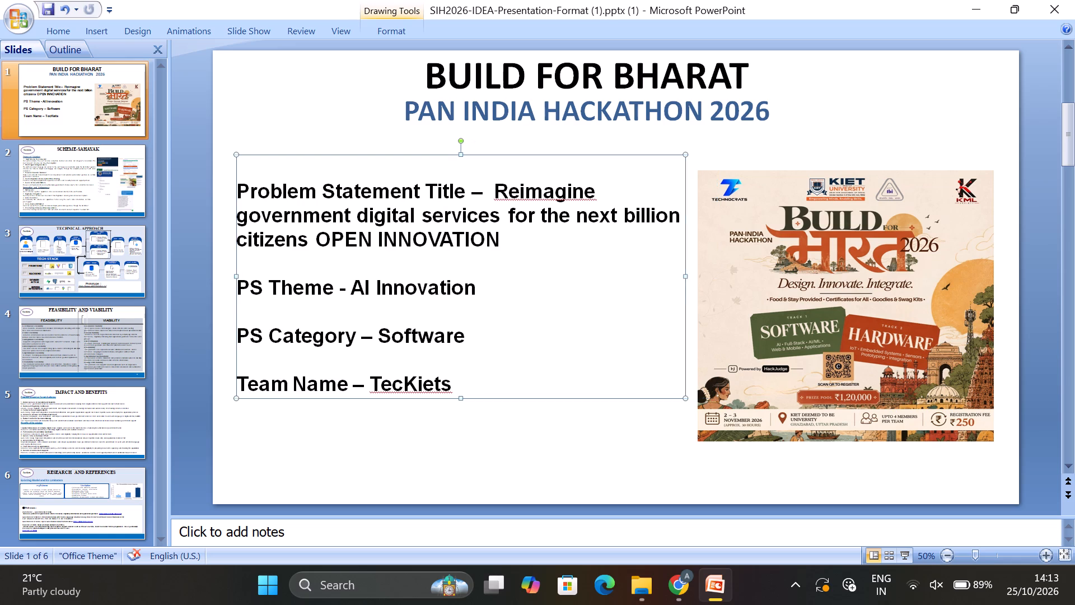
Nudge the poster slightly up and left to align it beside the problem statement text, leaving nothing selected.
{"action": "double_click", "coordinate": [833, 383]}
{"action": "left_click_drag", "start_coordinate": [833, 383], "coordinate": [826, 367]}
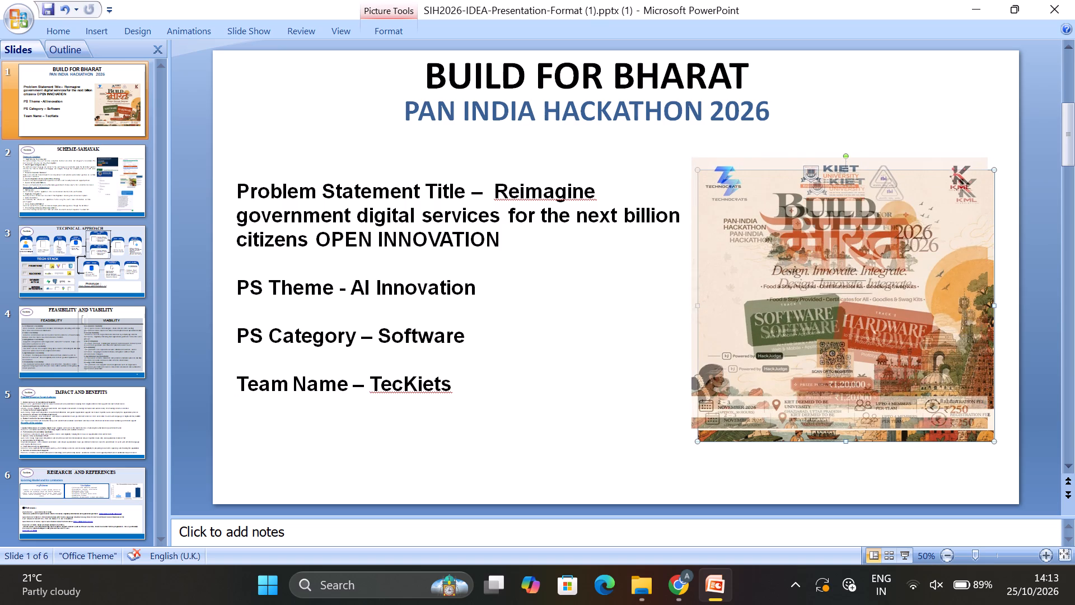
{"action": "left_click_drag", "start_coordinate": [826, 367], "coordinate": [826, 368]}
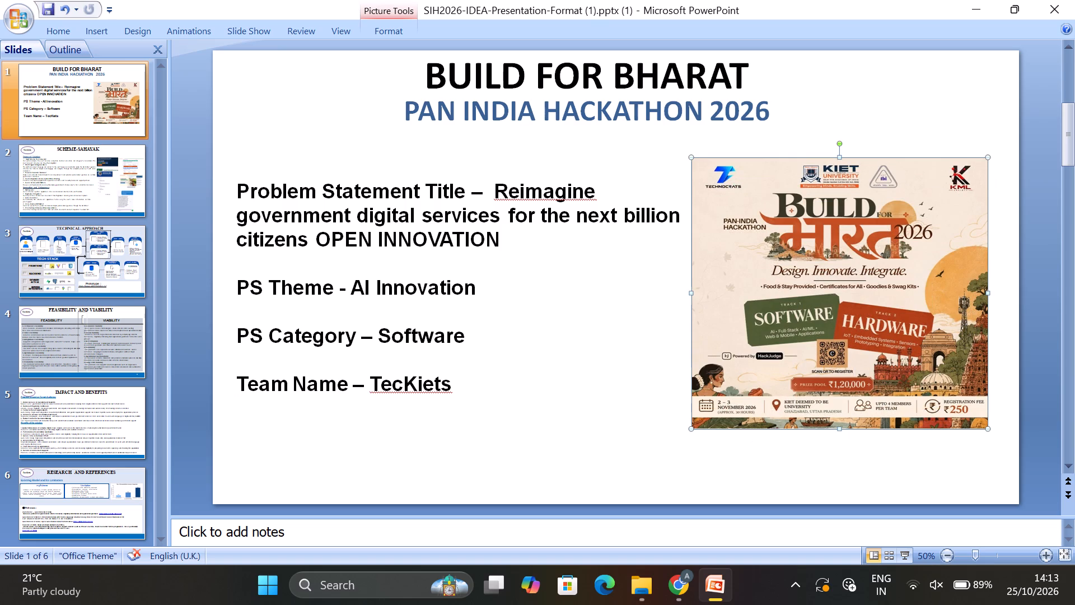
{"action": "left_click", "coordinate": [685, 458]}
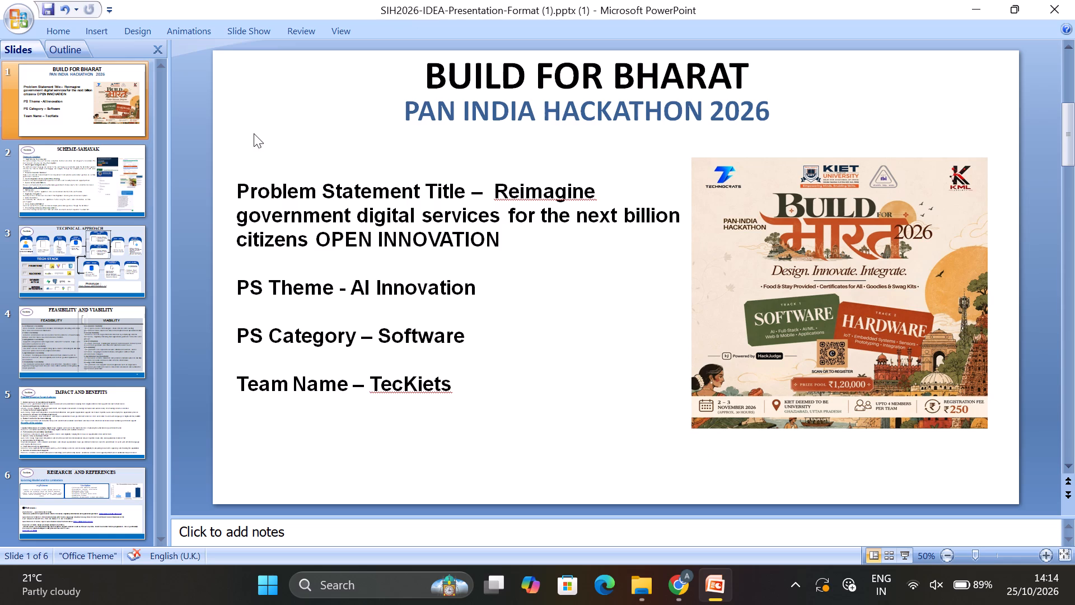
Save the presentation under its current file name.
{"action": "left_click", "coordinate": [55, 26]}
{"action": "left_click", "coordinate": [48, 13]}
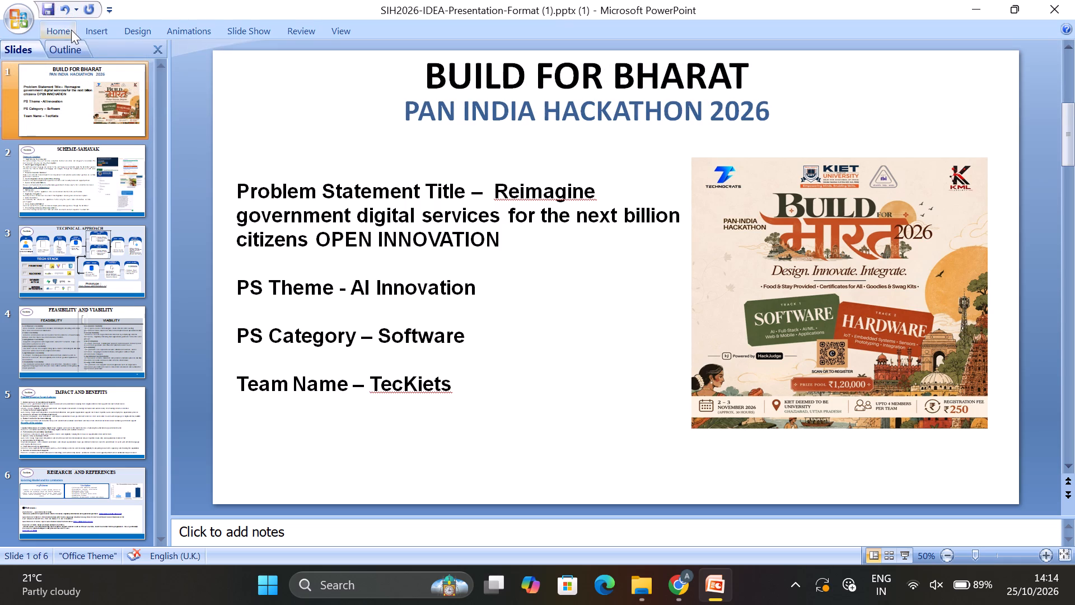
{"action": "left_click", "coordinate": [46, 11]}
Save a copy in the Downloads folder as a PowerPoint Presentation named "build for bharat".
{"action": "left_click", "coordinate": [27, 24]}
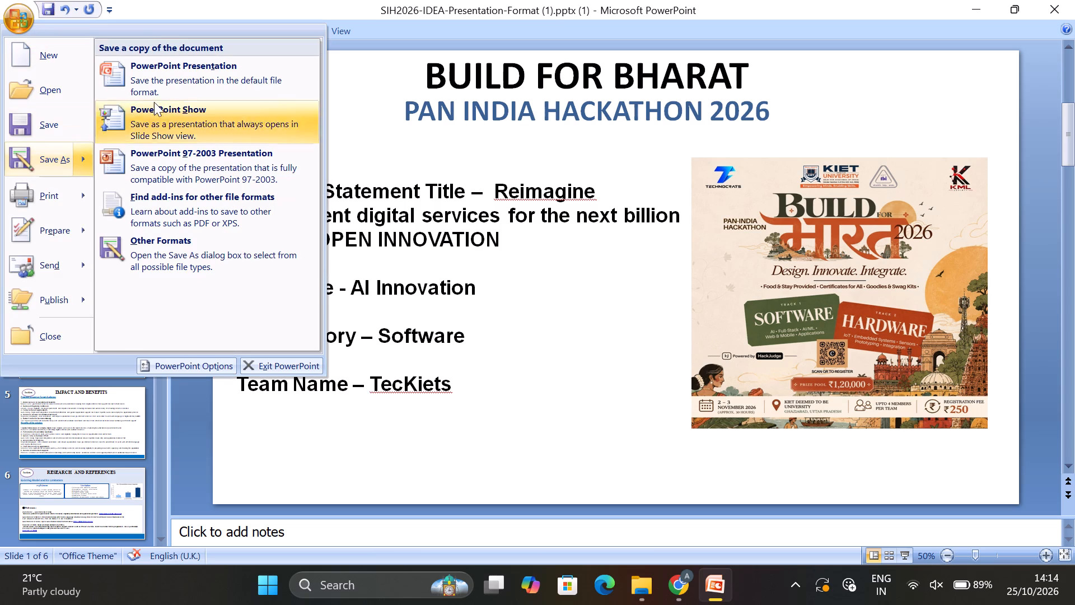
{"action": "left_click", "coordinate": [164, 94]}
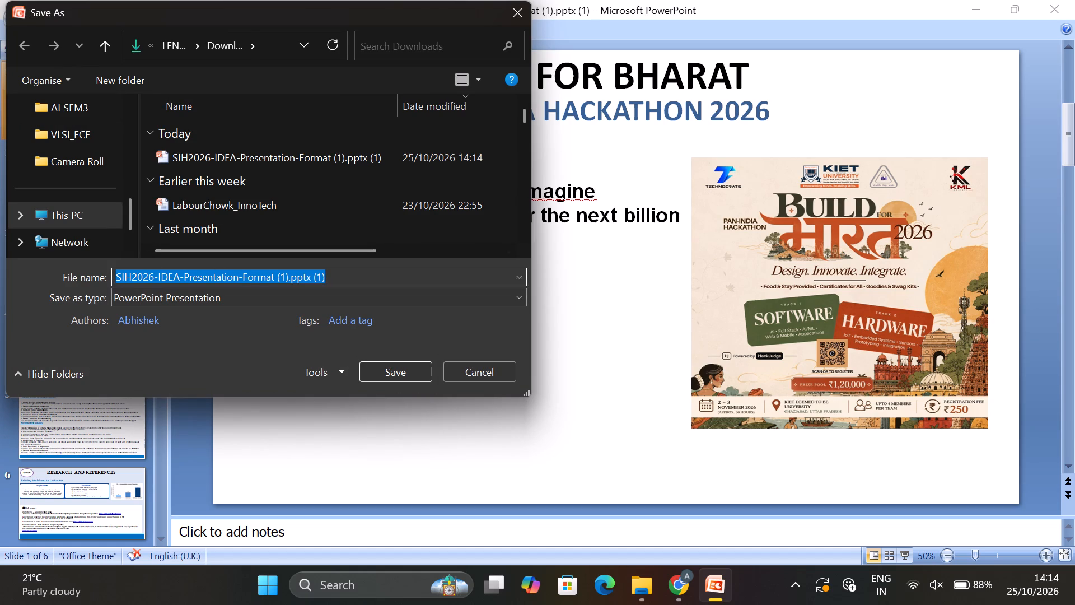
{"action": "left_click_drag", "start_coordinate": [116, 277], "coordinate": [336, 284]}
{"action": "key", "text": "BackSpace"}
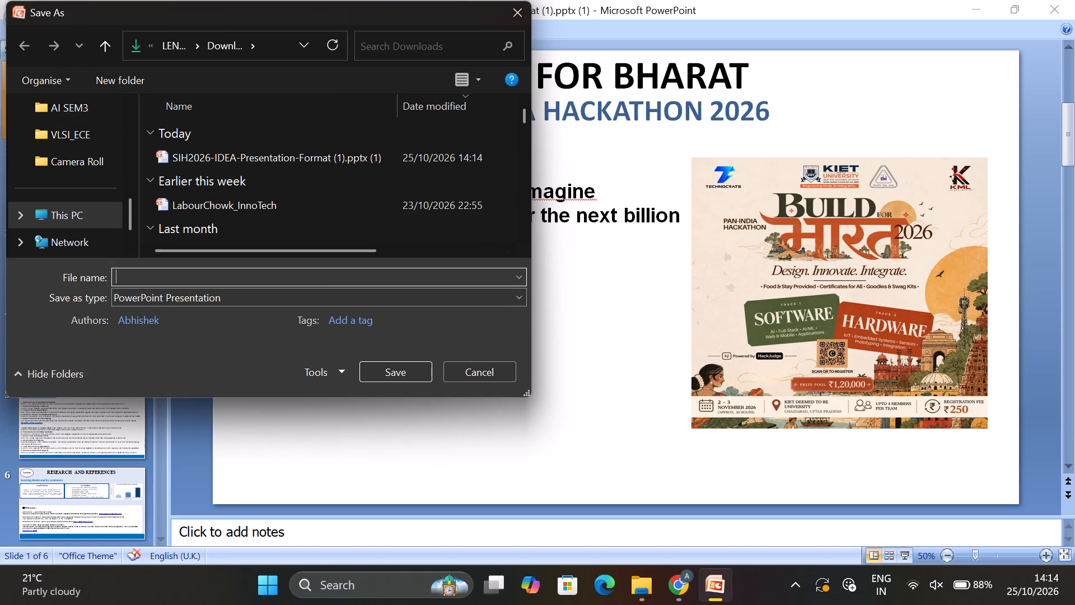
{"action": "type", "text": "buil"}
{"action": "type", "text": "d for bharat"}
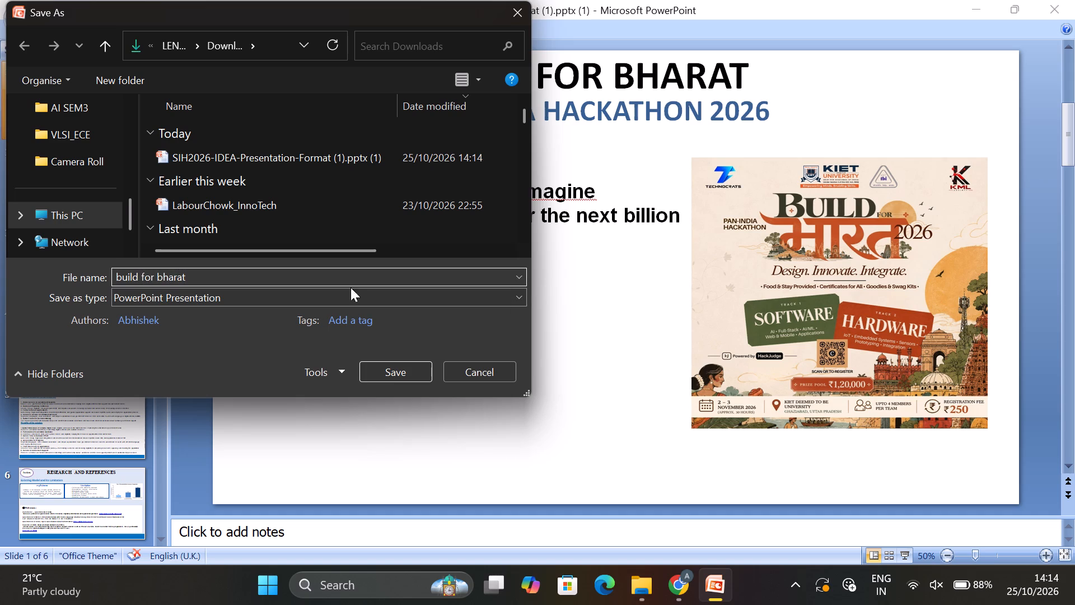
{"action": "left_click", "coordinate": [375, 367]}
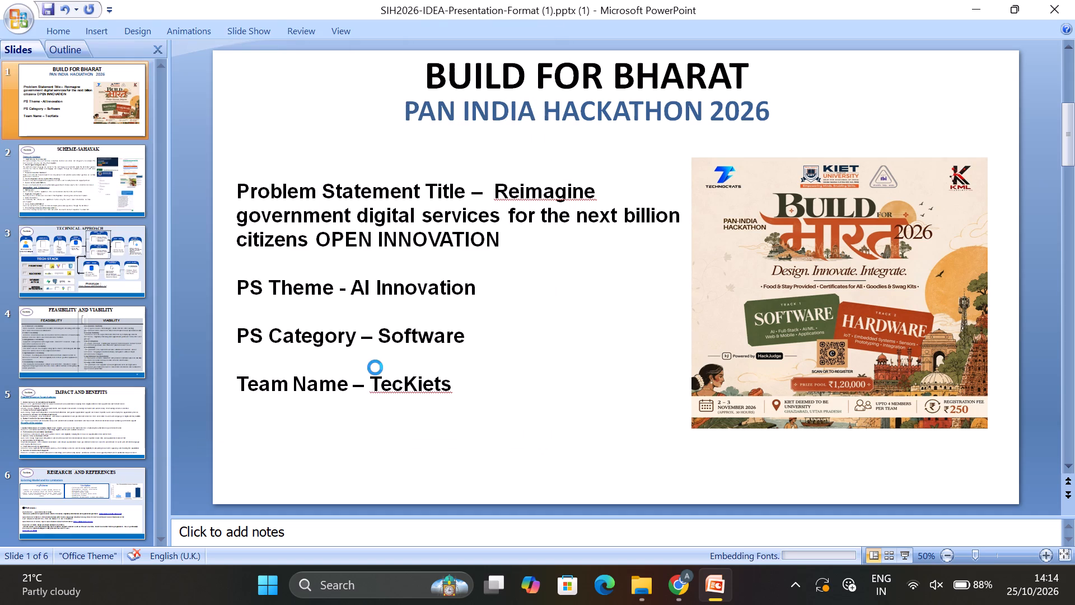